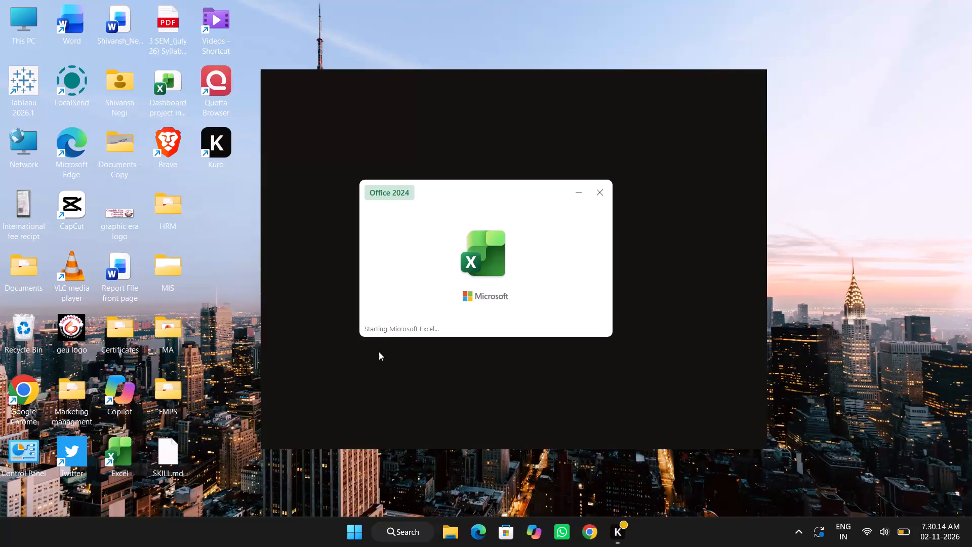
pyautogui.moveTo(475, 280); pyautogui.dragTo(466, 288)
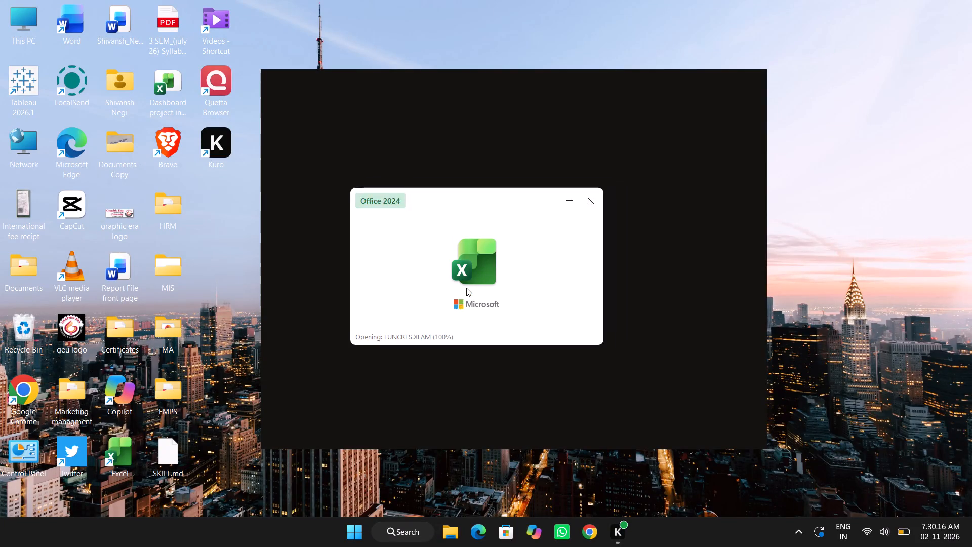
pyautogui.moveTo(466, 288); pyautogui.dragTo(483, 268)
# Create a new blank workbook.
pyautogui.click(166, 154)
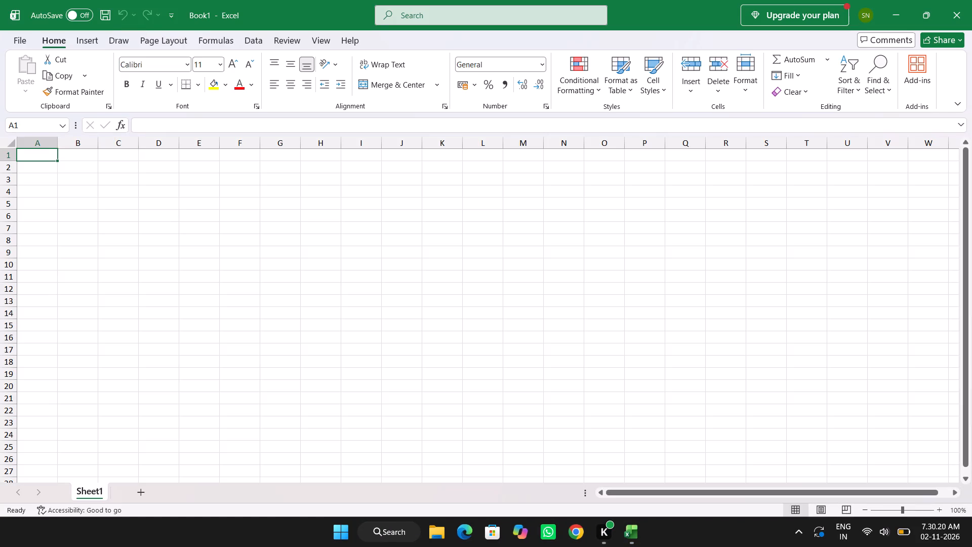
# Enter the header Date in cell A3.
pyautogui.hscroll(1, 93, 249)
pyautogui.press('Down')
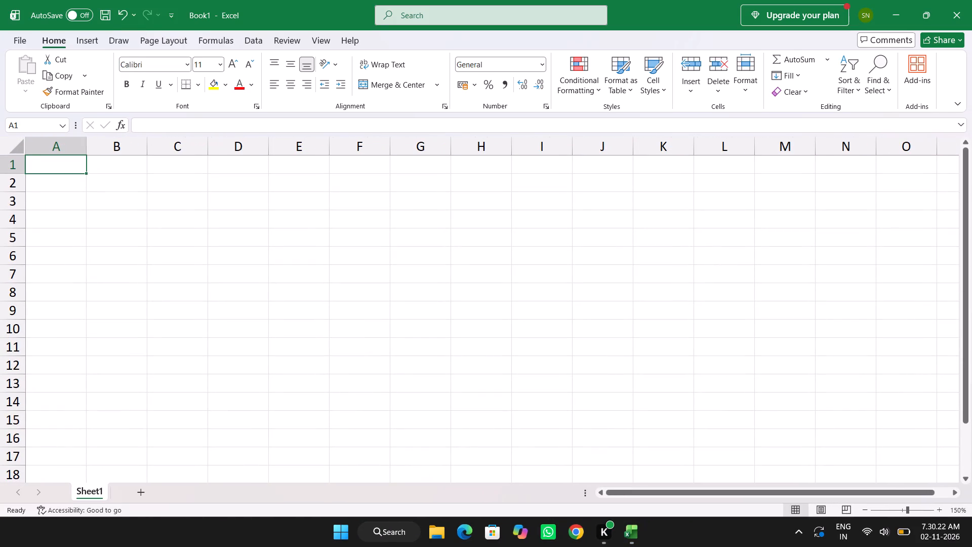
pyautogui.press('Down')
pyautogui.press('Right')
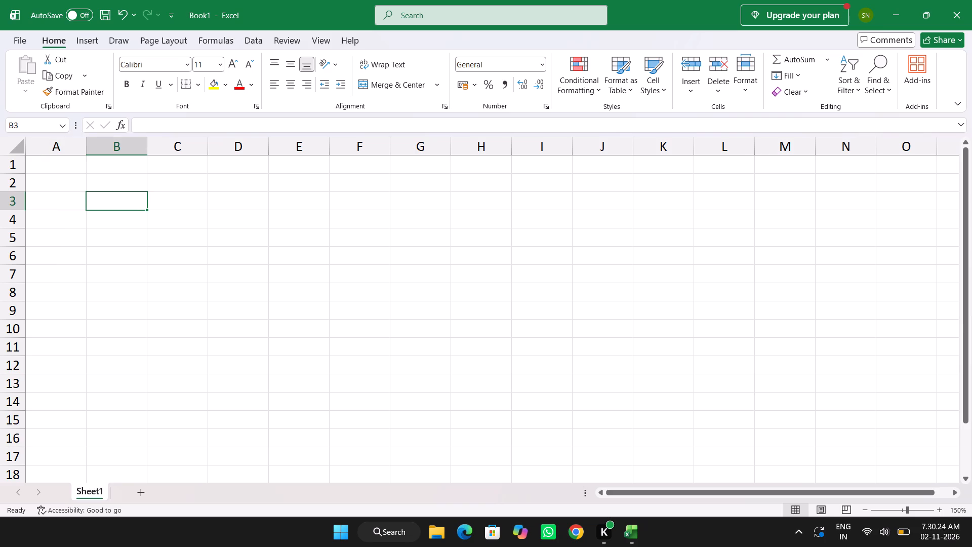
pyautogui.press('Left')
pyautogui.press('d')
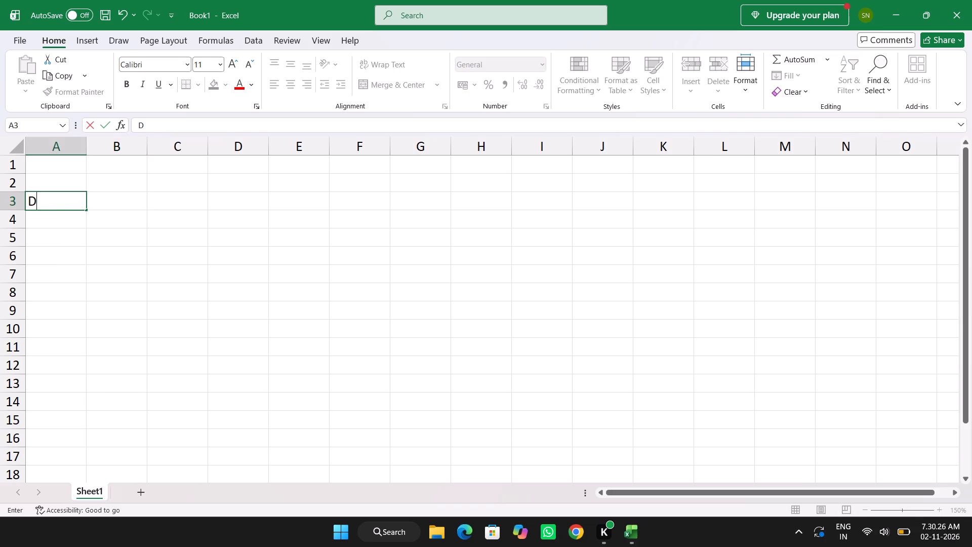
pyautogui.write('ater')
pyautogui.press('BackSpace')
pyautogui.press('Right')
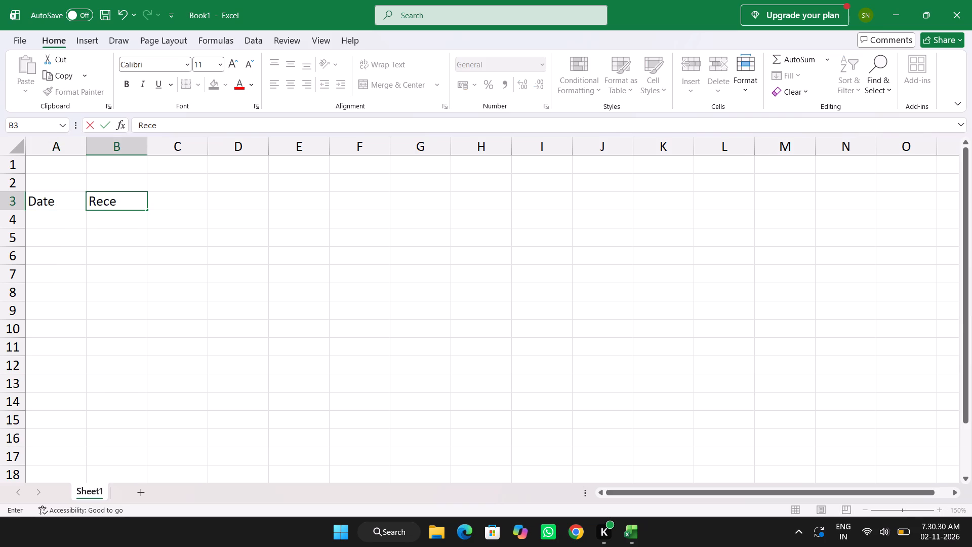
# Enter the header Receipts in B3 and merge and center it across B3:D3.
pyautogui.write('ts')
pyautogui.hotkey('shift', 'Right')
pyautogui.hotkey('shift', 'Right')
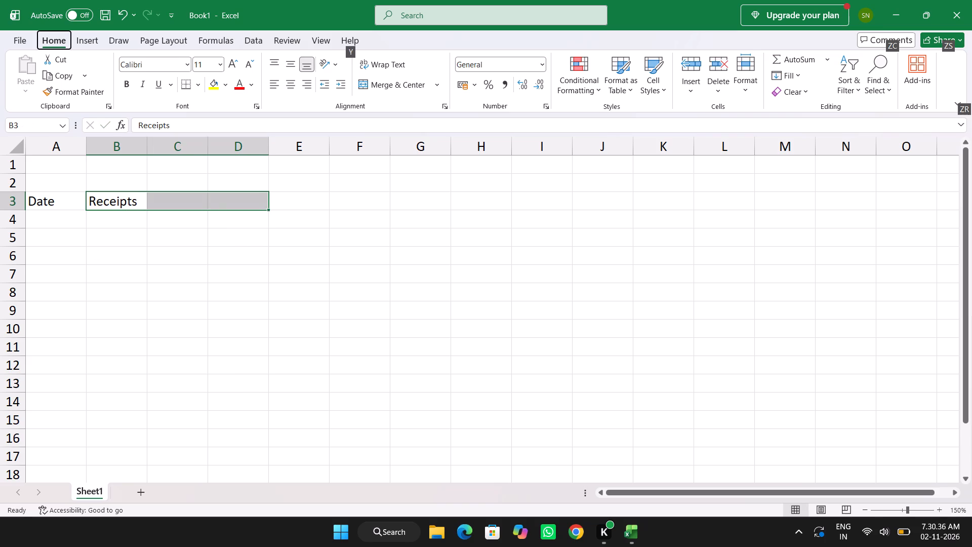
pyautogui.press('h')
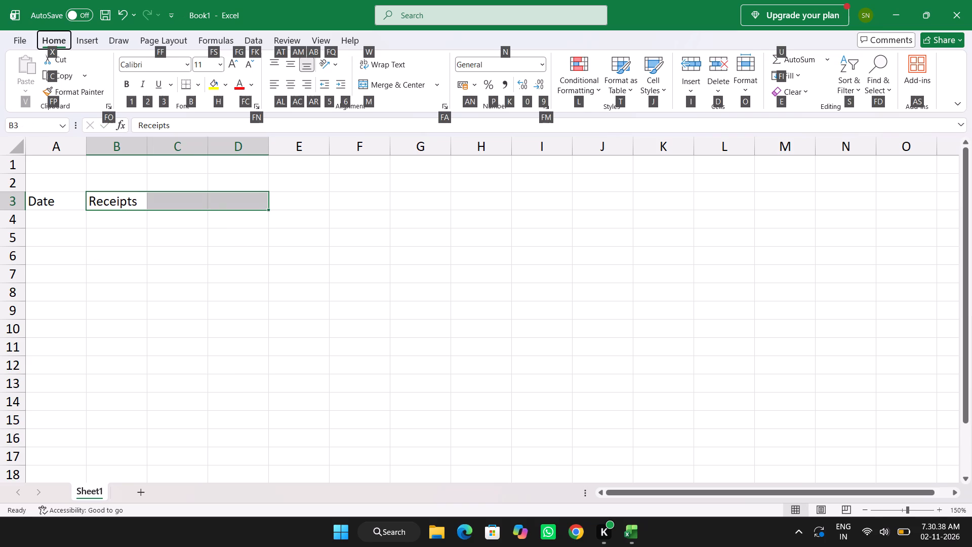
pyautogui.press('m')
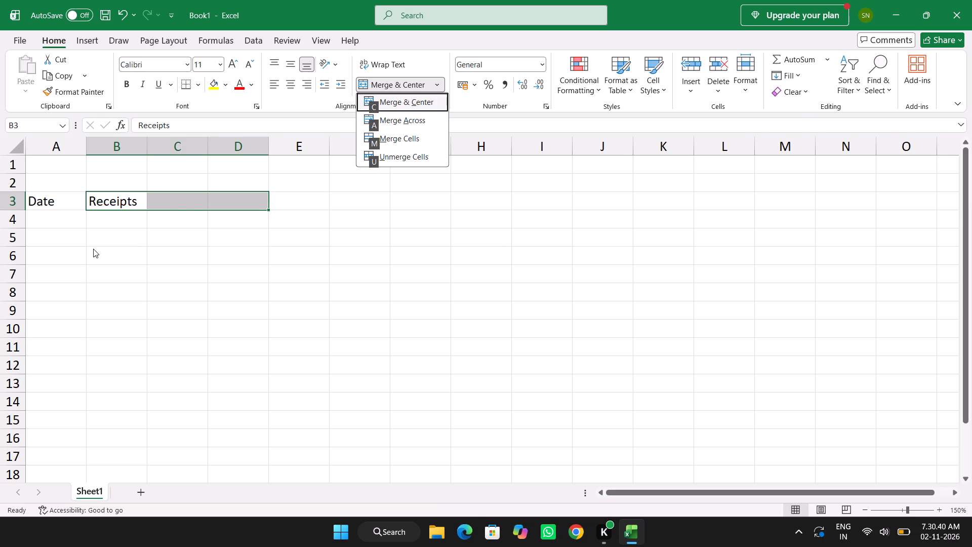
pyautogui.press('c')
# Enter the header Issues in E3 and merge and center it across E3:G3.
pyautogui.press('Right')
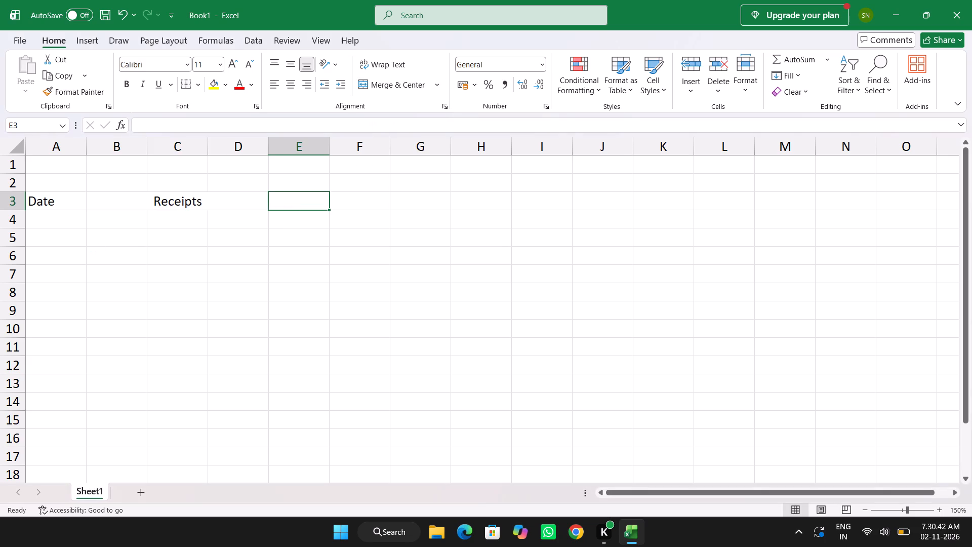
pyautogui.write('ssues')
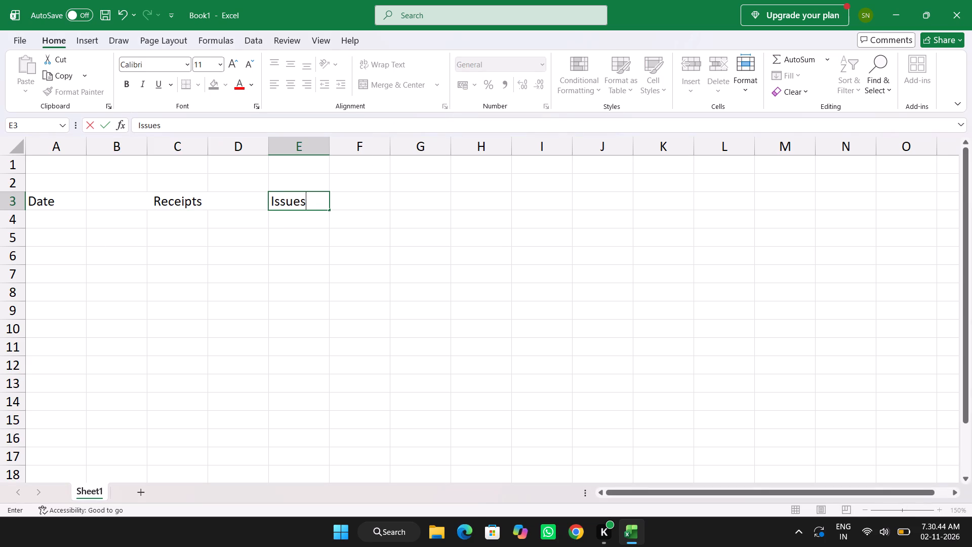
pyautogui.hotkey('shift', 'Right')
pyautogui.hotkey('shift', 'Right')
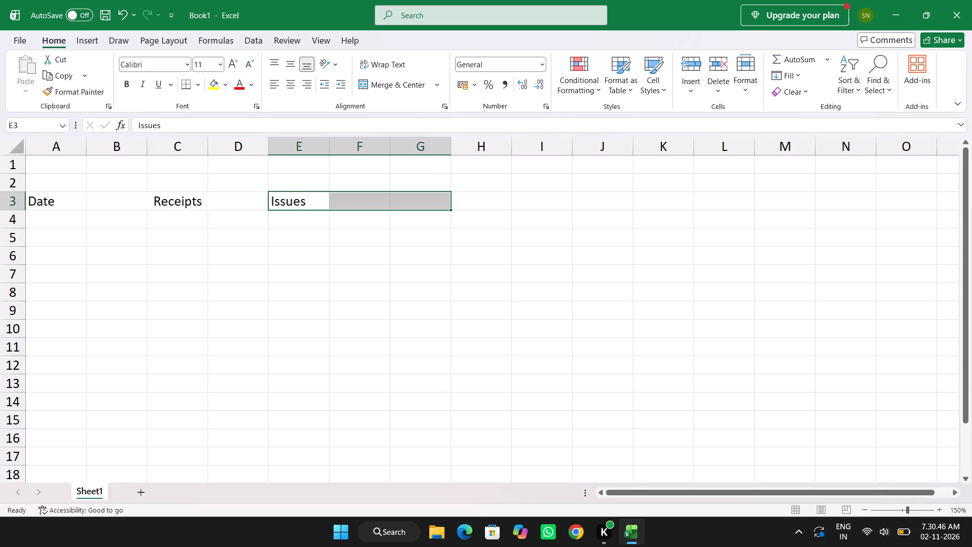
pyautogui.write('hmc')
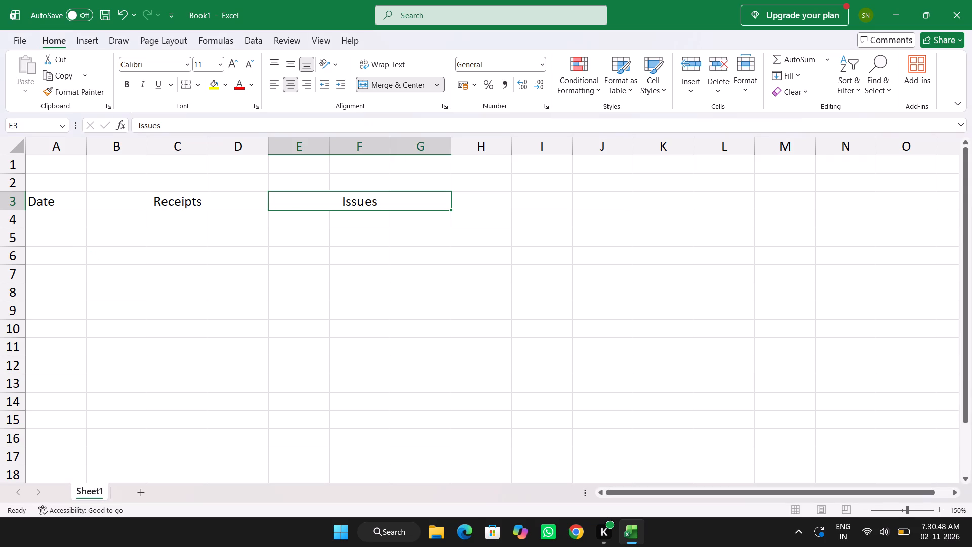
# Enter the header Balance in H3 and merge and center it across H3:J3.
pyautogui.press('Right')
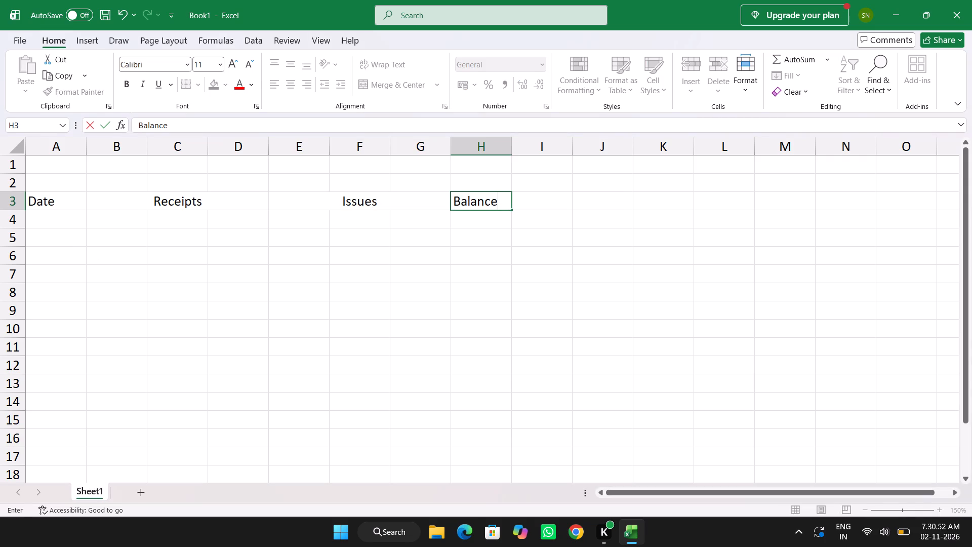
pyautogui.hotkey('shift', 'Right')
pyautogui.hotkey('shift', 'Right')
pyautogui.hotkey('shift', 'Right')
pyautogui.hotkey('shift', 'Left')
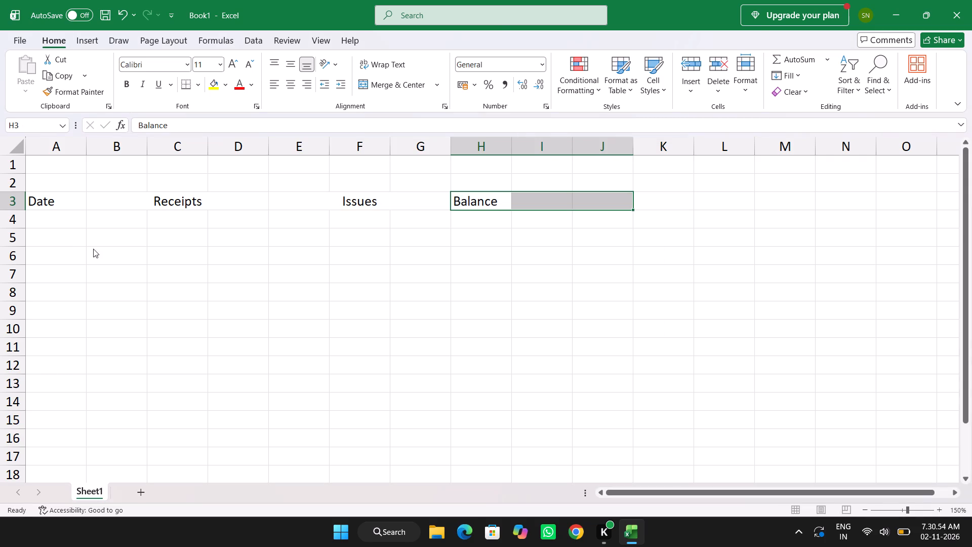
pyautogui.press('h')
pyautogui.write('mc')
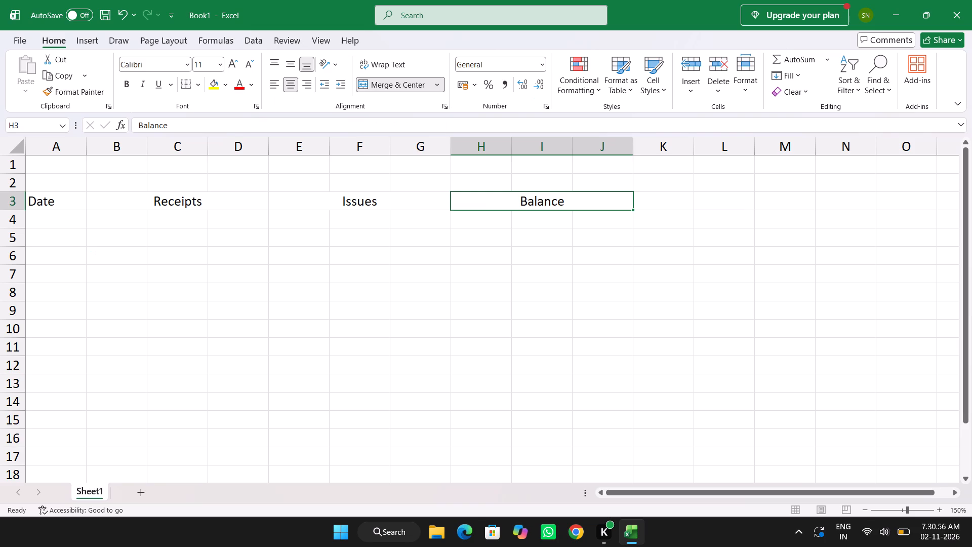
# Enter the subheaders Qty, Rate and Amount under Receipts in cells B4 to D4.
pyautogui.press('Down')
pyautogui.press('Left')
pyautogui.press('Left')
pyautogui.press('Left')
pyautogui.press('Left')
pyautogui.press('Left')
pyautogui.press('Left')
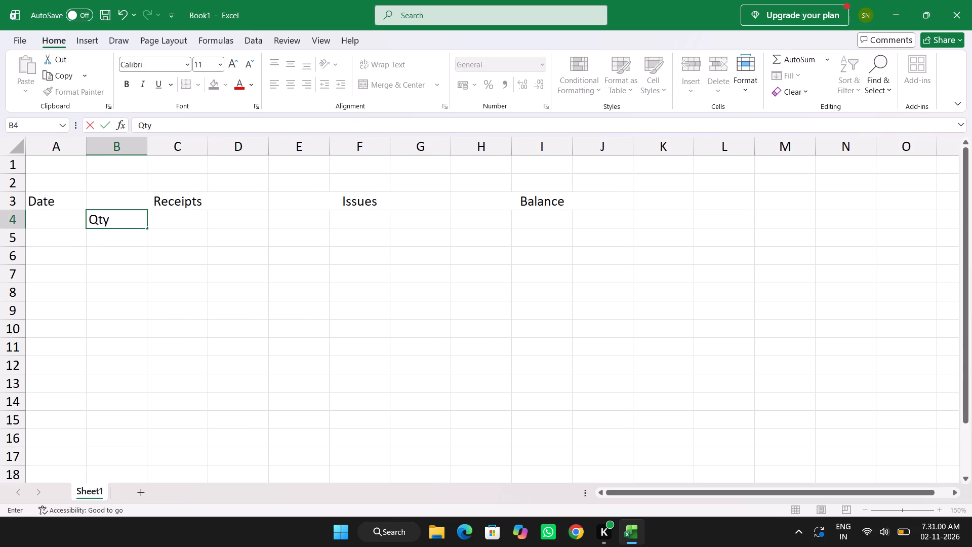
pyautogui.press('Right')
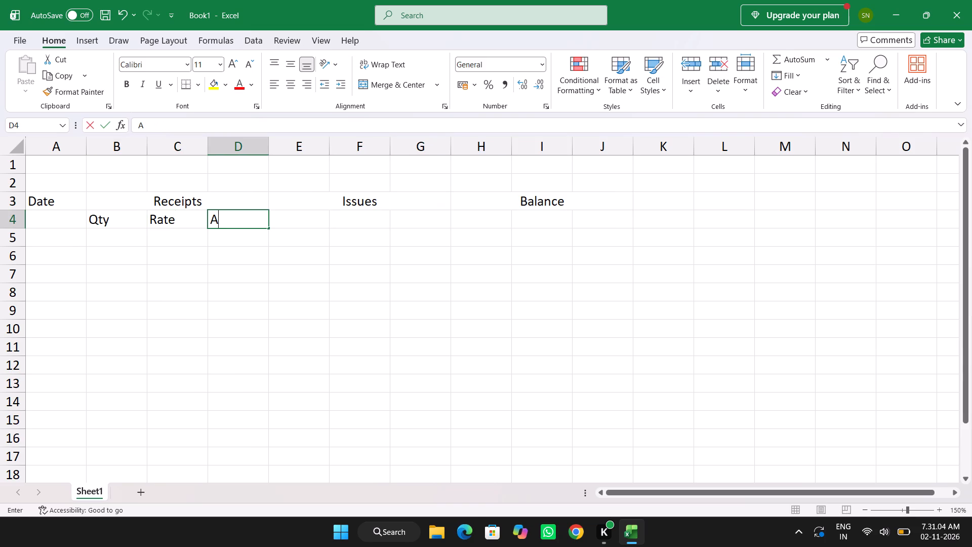
pyautogui.write('unt')
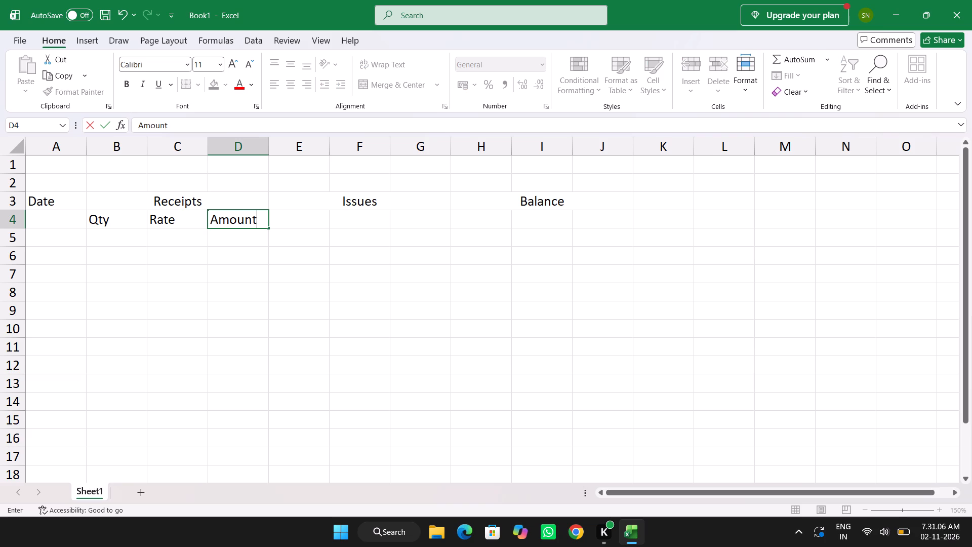
pyautogui.press('Right')
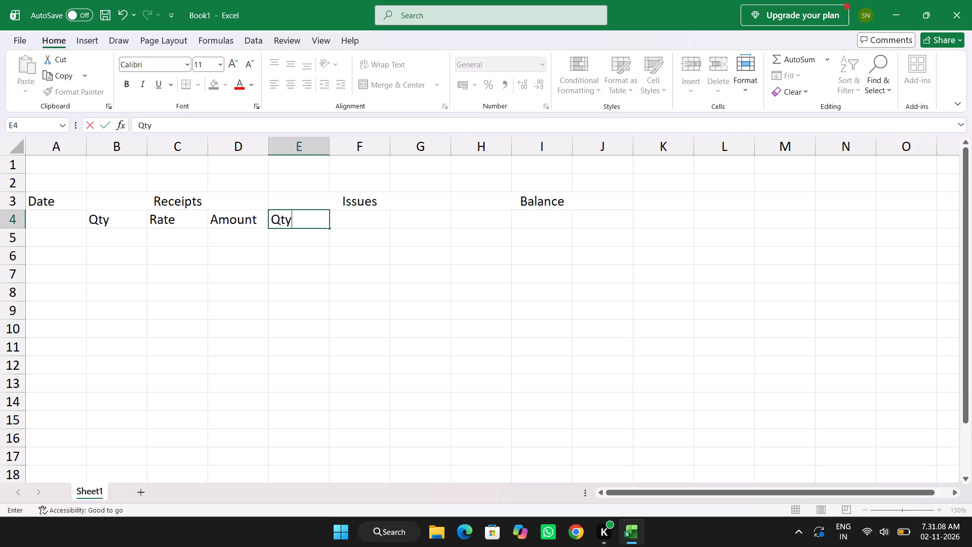
# Enter the subheaders Qty, Rate and Amount under Issues in cells E4 to G4.
pyautogui.press('Right')
pyautogui.write('ate')
pyautogui.press('Right')
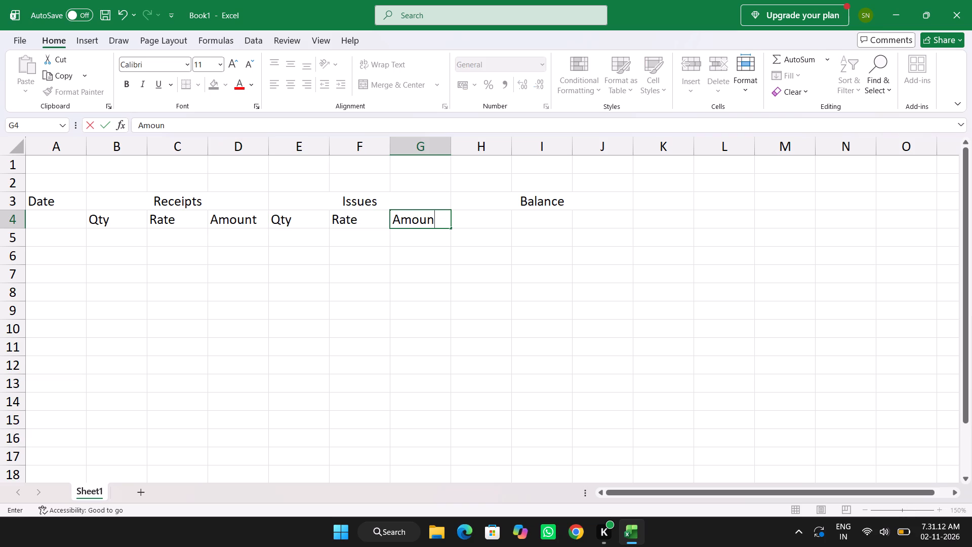
pyautogui.press('Right')
# Enter the subheaders Qty, Rate and Amount under Balance in cells H4 to J4.
pyautogui.write('ty')
pyautogui.press('space')
pyautogui.press('Right')
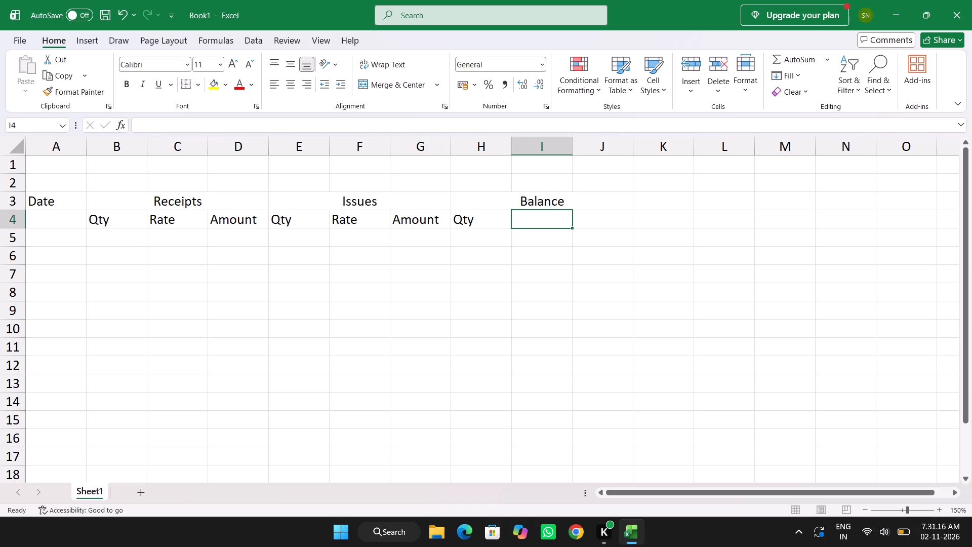
pyautogui.press('Right')
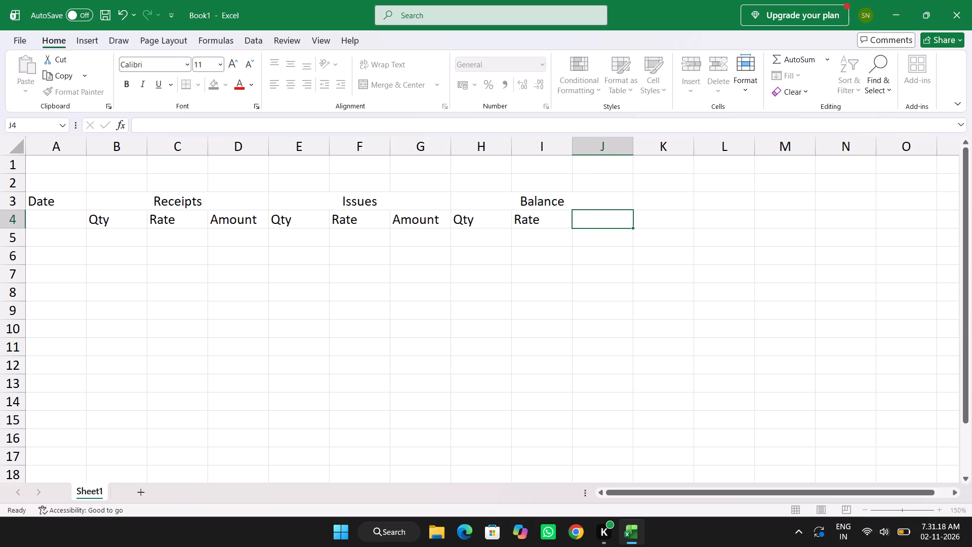
pyautogui.press('Down')
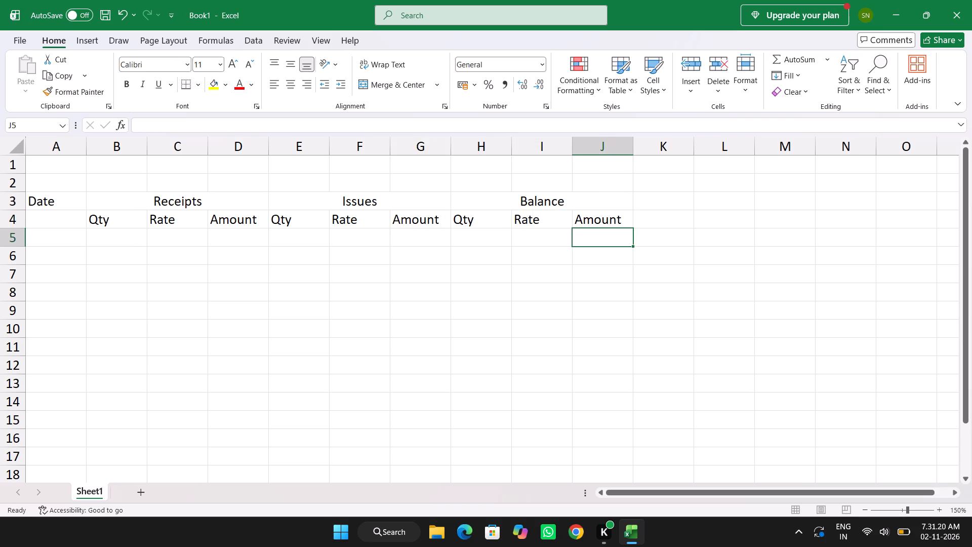
# Apply a right border to the Receipts block, columns B to D, from row 3 to row 20.
pyautogui.press('Left')
pyautogui.press('Left')
pyautogui.press('Left')
pyautogui.press('Left')
pyautogui.press('Left')
pyautogui.press('Left')
pyautogui.press('Up')
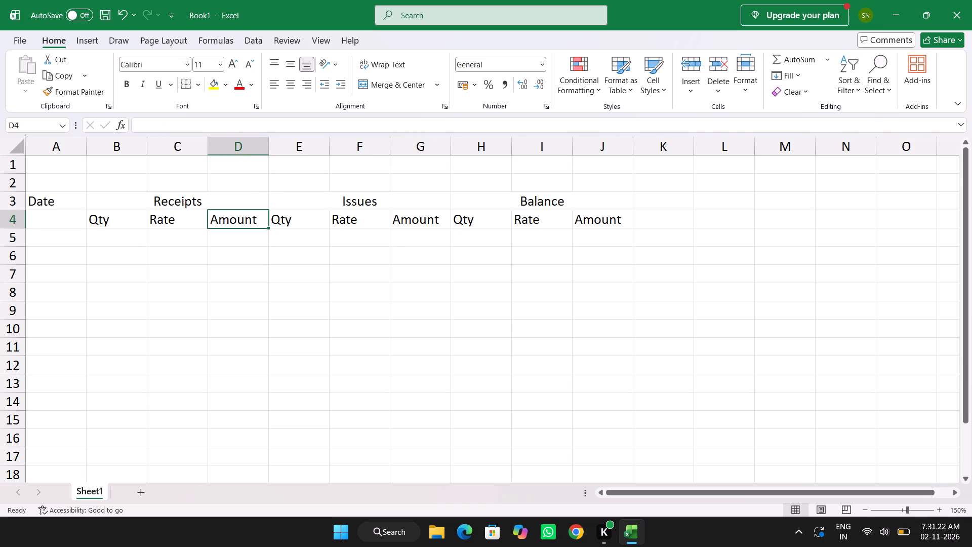
pyautogui.press('Up')
pyautogui.hotkey('shift', 'Down')
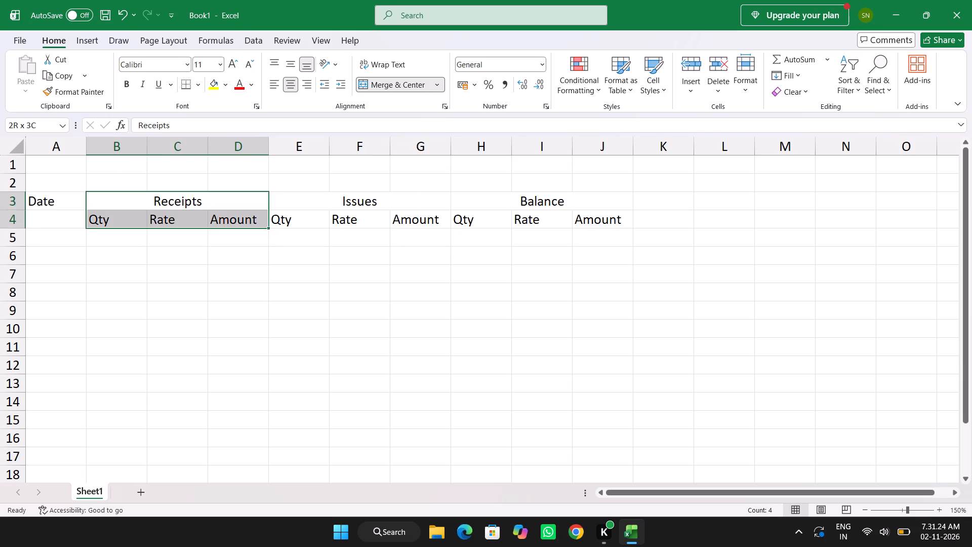
pyautogui.hotkey('shift', 'Down')
pyautogui.hotkey('shift', 'Down')
pyautogui.hotkey('shift', 'Down')
pyautogui.hotkey('shift', 'Down')
pyautogui.hotkey('shift', 'Down')
pyautogui.hotkey('shift', 'Down')
pyautogui.hotkey('shift', 'Down')
pyautogui.hotkey('shift', 'Down')
pyautogui.hotkey('shift', 'Down')
pyautogui.hotkey('shift', 'Down')
pyautogui.hotkey('shift', 'Down')
pyautogui.hotkey('shift', 'Down')
pyautogui.hotkey('shift', 'Down')
pyautogui.hotkey('shift', 'Down')
pyautogui.hotkey('shift', 'Down')
pyautogui.hotkey('shift', 'Down')
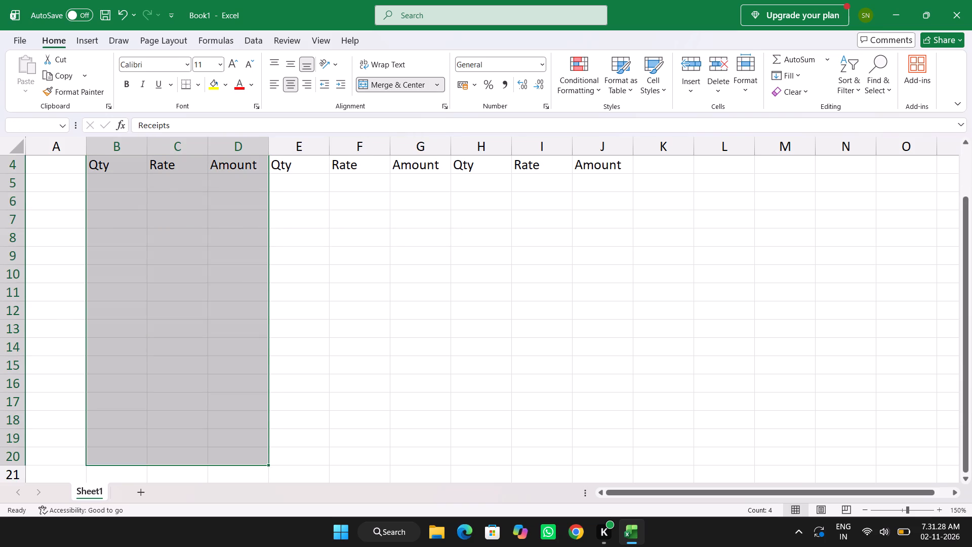
pyautogui.press('h')
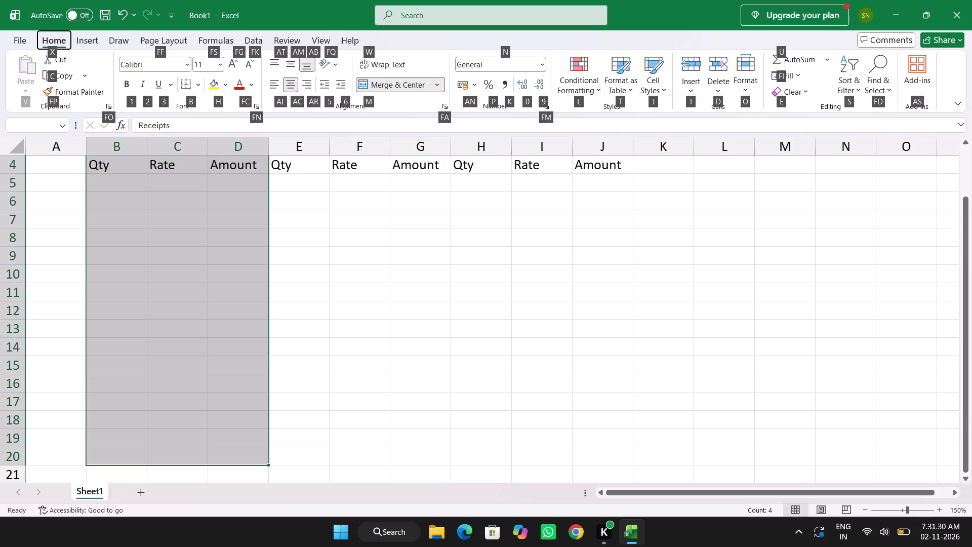
pyautogui.write('br')
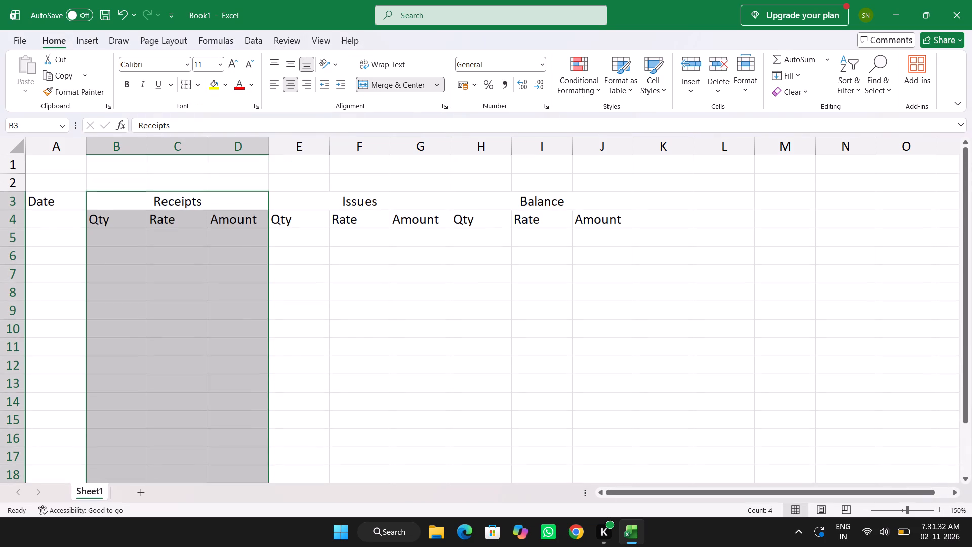
# Apply a right border to the Issues block, columns E to G, from row 3 to row 20.
pyautogui.press('Right')
pyautogui.hotkey('shift', 'Down')
pyautogui.hotkey('shift', 'Down')
pyautogui.hotkey('shift', 'Down')
pyautogui.hotkey('shift', 'Down')
pyautogui.hotkey('shift', 'Down')
pyautogui.hotkey('shift', 'Down')
pyautogui.hotkey('shift', 'Down')
pyautogui.hotkey('shift', 'Down')
pyautogui.hotkey('shift', 'Down')
pyautogui.hotkey('shift', 'Down')
pyautogui.hotkey('shift', 'Down')
pyautogui.hotkey('shift', 'Down')
pyautogui.hotkey('shift', 'Down')
pyautogui.hotkey('shift', 'Down')
pyautogui.hotkey('shift', 'Down')
pyautogui.hotkey('shift', 'Down')
pyautogui.hotkey('shift', 'Down')
pyautogui.hotkey('shift', 'Down')
pyautogui.hotkey('shift', 'Down')
pyautogui.hotkey('shift', 'Down')
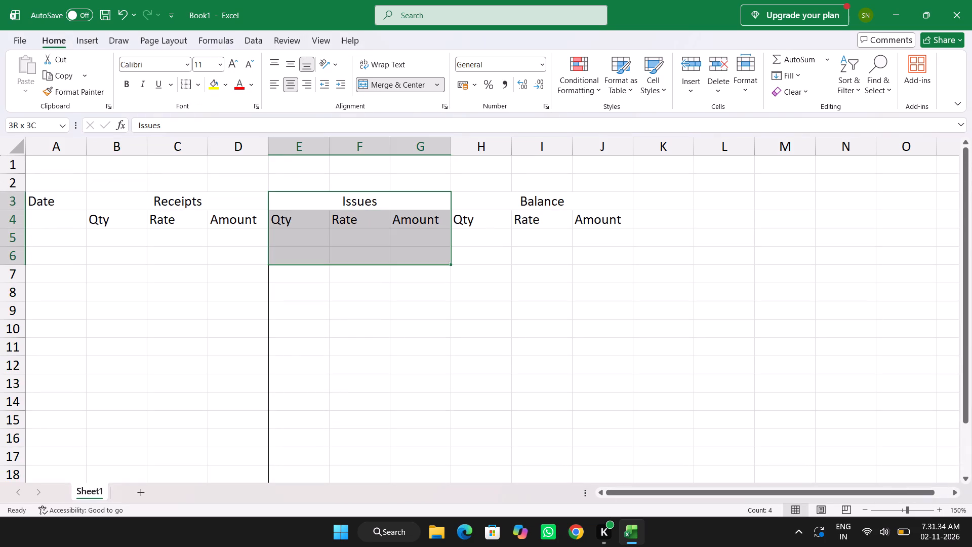
pyautogui.hotkey('shift', 'Down')
pyautogui.hotkey('shift', 'Up')
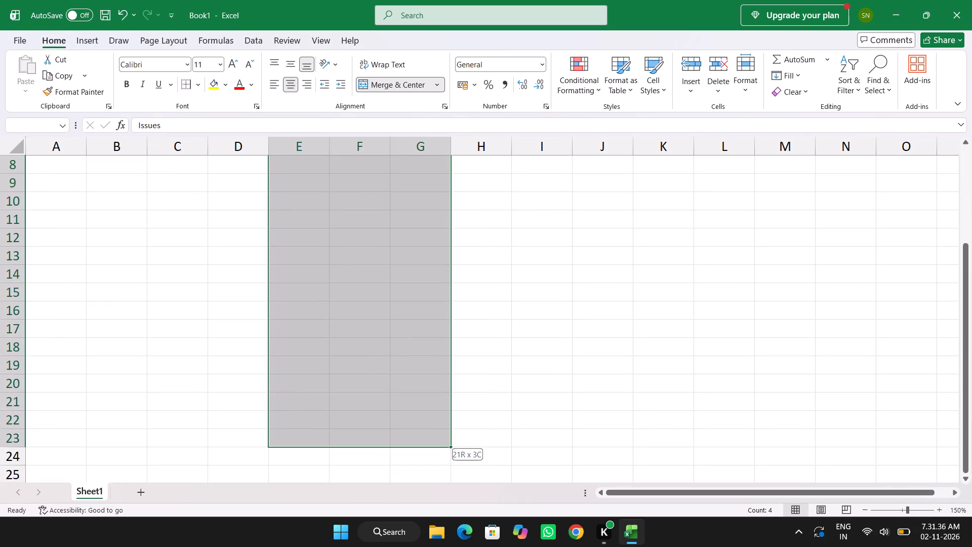
pyautogui.hotkey('shift', 'Up')
pyautogui.hotkey('shift', 'Up')
pyautogui.hotkey('shift', 'Up')
pyautogui.hotkey('shift', 'Up')
pyautogui.hotkey('shift', 'Down')
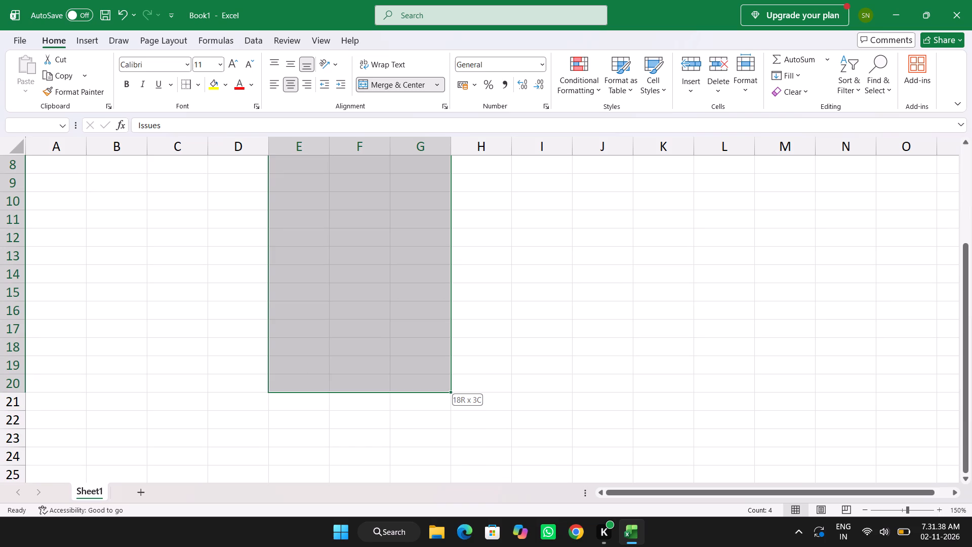
pyautogui.write('hbr')
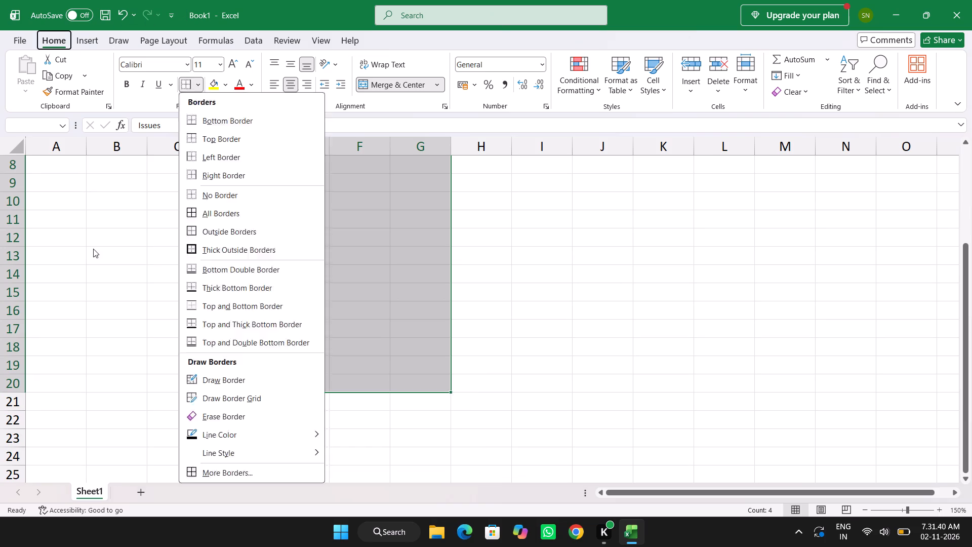
# Apply a right border to the Balance block, columns H to J, from row 3 to row 20.
pyautogui.press('Right')
pyautogui.hotkey('shift', 'Down')
pyautogui.hotkey('shift', 'Down')
pyautogui.hotkey('shift', 'Down')
pyautogui.hotkey('shift', 'Down')
pyautogui.hotkey('shift', 'Down')
pyautogui.hotkey('shift', 'Down')
pyautogui.hotkey('shift', 'Down')
pyautogui.hotkey('shift', 'Down')
pyautogui.hotkey('shift', 'Down')
pyautogui.hotkey('shift', 'Down')
pyautogui.hotkey('shift', 'Down')
pyautogui.hotkey('shift', 'Down')
pyautogui.hotkey('shift', 'Down')
pyautogui.hotkey('shift', 'Down')
pyautogui.hotkey('shift', 'Down')
pyautogui.hotkey('shift', 'Down')
pyautogui.hotkey('shift', 'Down')
pyautogui.hotkey('shift', 'Down')
pyautogui.hotkey('shift', 'Down')
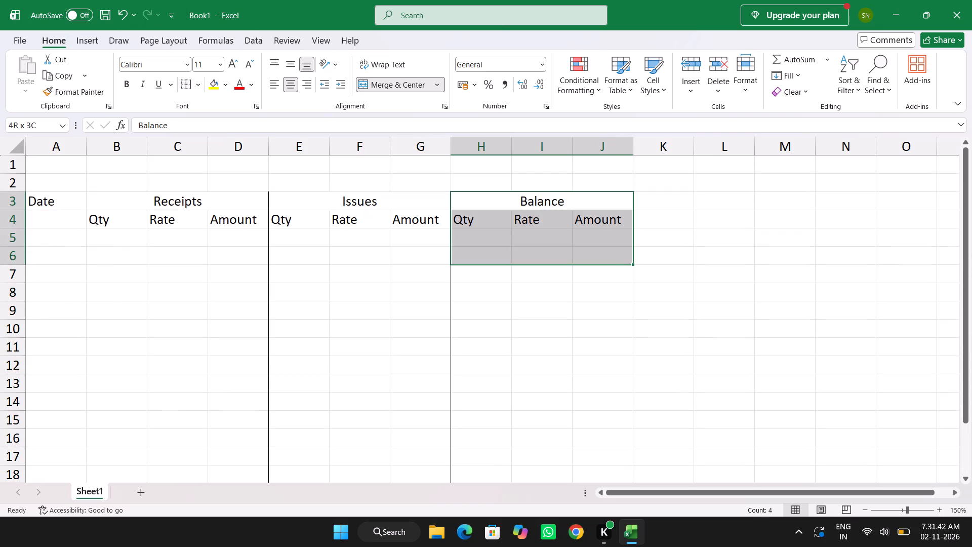
pyautogui.hotkey('shift', 'Up')
pyautogui.hotkey('shift', 'Up')
pyautogui.hotkey('shift', 'Up')
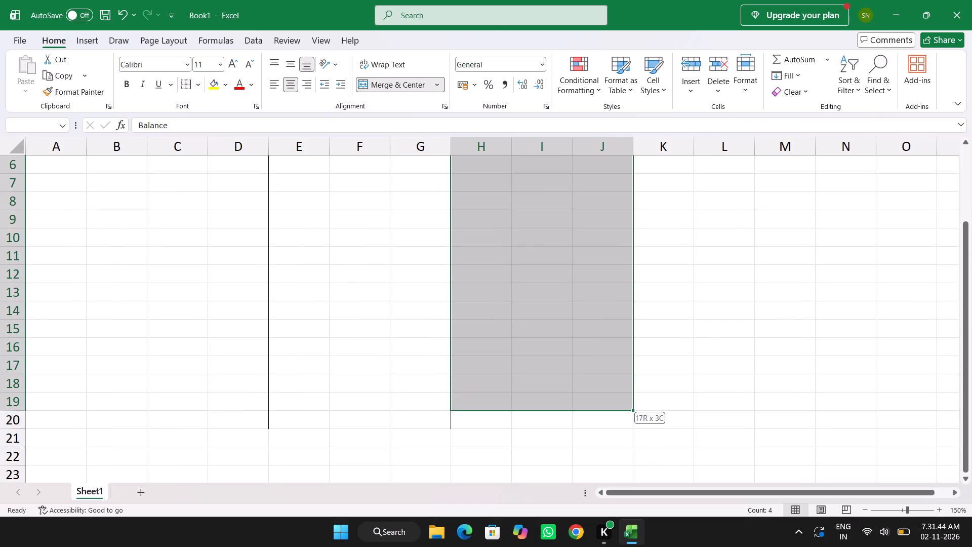
pyautogui.hotkey('shift', 'Down')
pyautogui.write('hbr')
# Apply a right border to the Date column, column A, from row 3 to row 20.
pyautogui.press('Up')
pyautogui.press('Left')
pyautogui.press('Left')
pyautogui.press('Left')
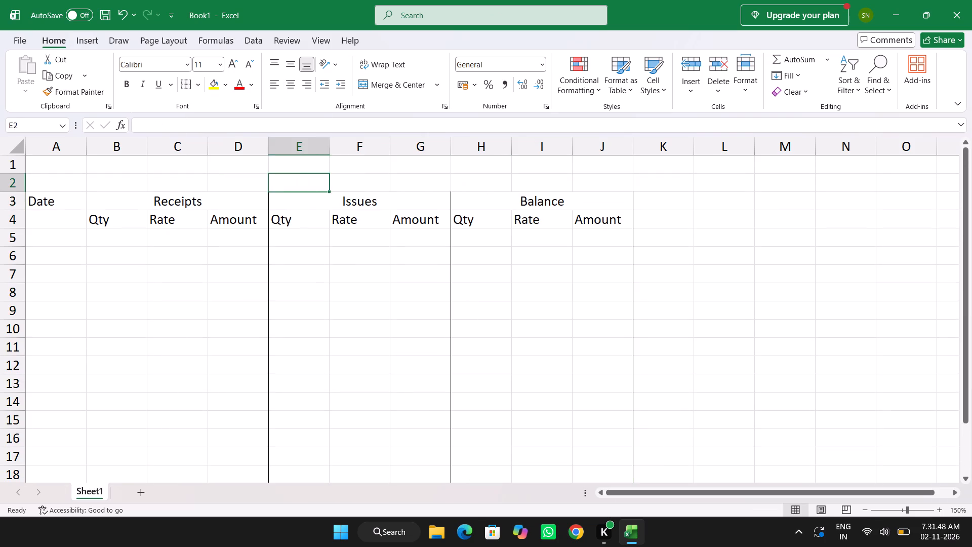
pyautogui.press('Left')
pyautogui.press('Left')
pyautogui.press('Left')
pyautogui.press('Left')
pyautogui.press('Down')
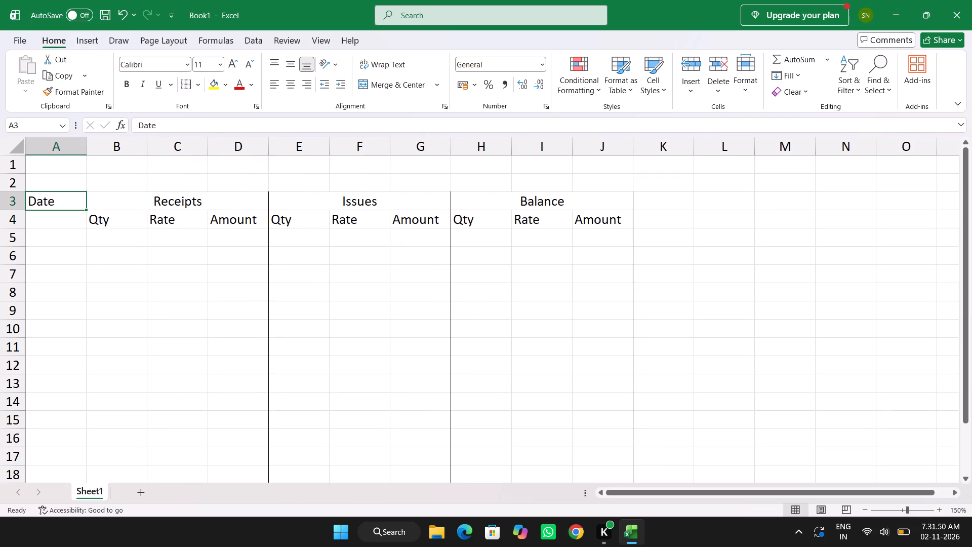
pyautogui.hotkey('shift', 'Down')
pyautogui.hotkey('shift', 'Down')
pyautogui.hotkey('ctrl', 'shift', 'Down')
pyautogui.hotkey('ctrl', 'shift', 'Up')
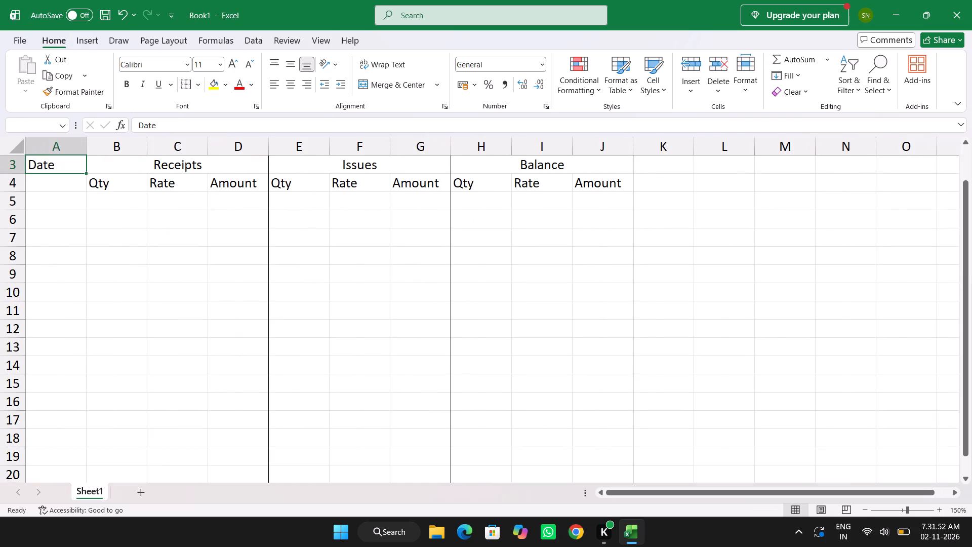
pyautogui.hotkey('shift', 'Down')
pyautogui.hotkey('shift', 'Down')
pyautogui.hotkey('shift', 'Up')
pyautogui.press('Up')
pyautogui.press('Down')
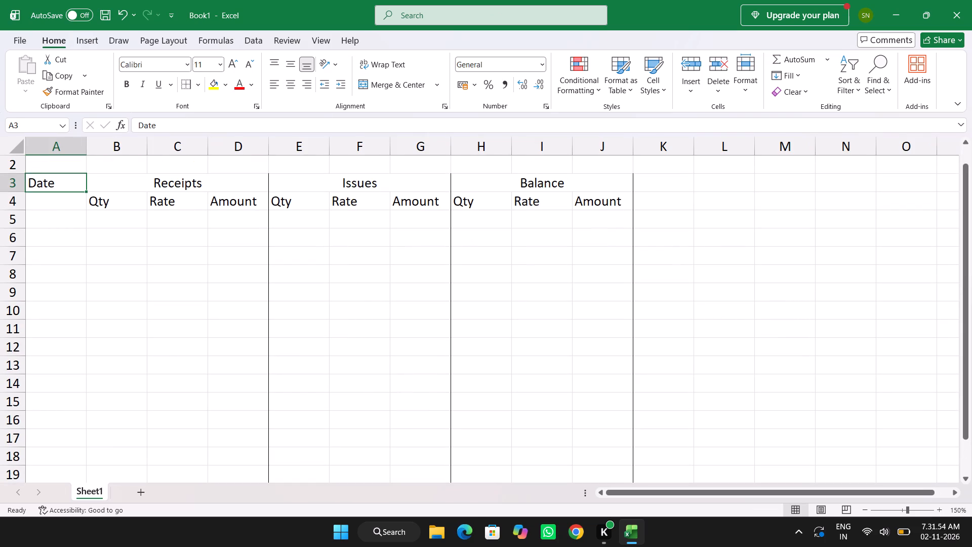
pyautogui.hotkey('shift', 'Down')
pyautogui.hotkey('shift', 'Down')
pyautogui.hotkey('shift', 'Down')
pyautogui.hotkey('shift', 'Down')
pyautogui.hotkey('shift', 'Down')
pyautogui.hotkey('shift', 'Down')
pyautogui.hotkey('shift', 'Down')
pyautogui.hotkey('shift', 'Down')
pyautogui.hotkey('shift', 'Down')
pyautogui.hotkey('shift', 'Down')
pyautogui.hotkey('shift', 'Down')
pyautogui.hotkey('shift', 'Down')
pyautogui.hotkey('shift', 'Down')
pyautogui.hotkey('shift', 'Down')
pyautogui.hotkey('shift', 'Down')
pyautogui.hotkey('shift', 'Down')
pyautogui.hotkey('shift', 'Down')
pyautogui.hotkey('shift', 'Down')
pyautogui.hotkey('shift', 'Down')
pyautogui.hotkey('shift', 'Down')
pyautogui.hotkey('shift', 'Down')
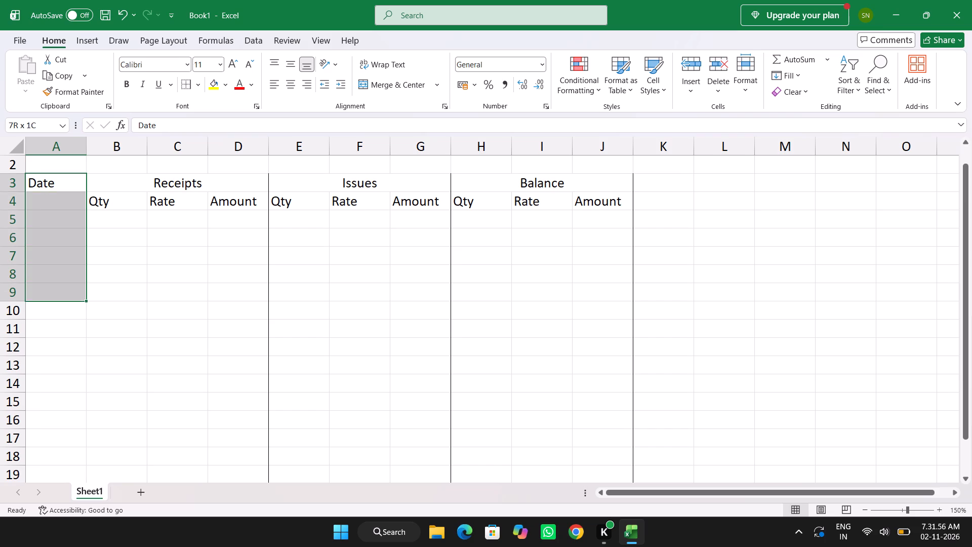
pyautogui.hotkey('shift', 'Up')
pyautogui.hotkey('shift', 'Up')
pyautogui.hotkey('shift', 'Up')
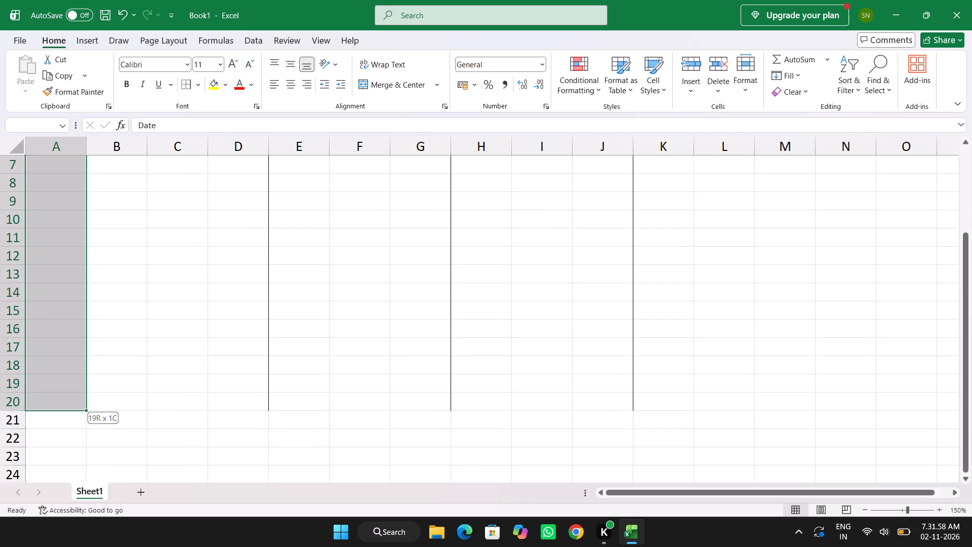
pyautogui.write('hbr')
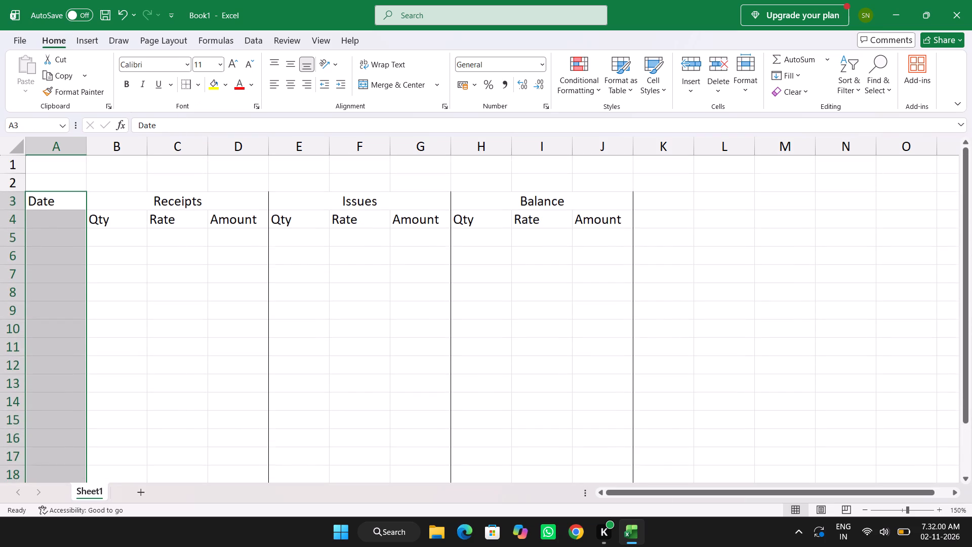
# Apply all borders to the subheader row, cells A4 to J4.
pyautogui.press('Right')
pyautogui.press('Down')
pyautogui.press('Left')
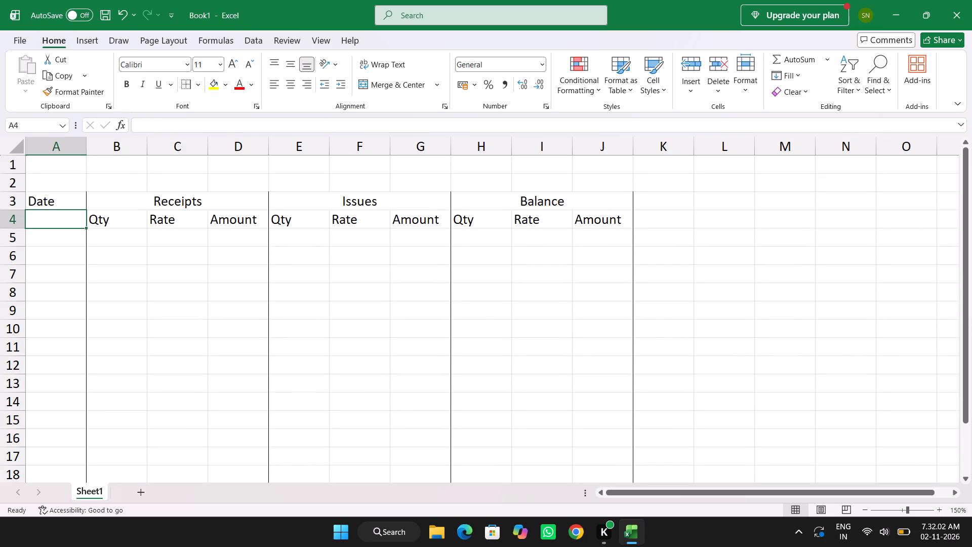
pyautogui.hotkey('shift', 'Right')
pyautogui.hotkey('shift', 'Right')
pyautogui.hotkey('shift', 'Right')
pyautogui.hotkey('shift', 'Right')
pyautogui.hotkey('shift', 'Right')
pyautogui.hotkey('shift', 'Right')
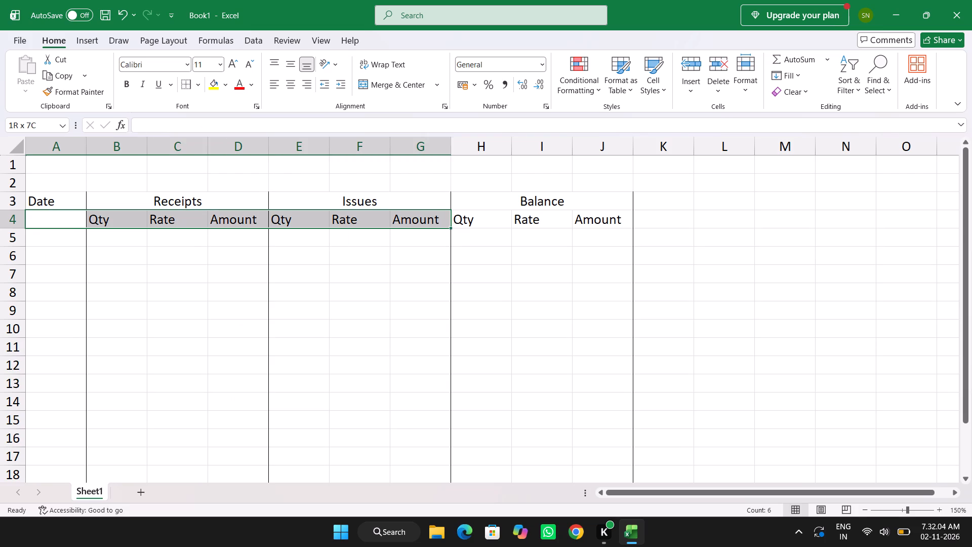
pyautogui.hotkey('shift', 'Right')
pyautogui.hotkey('shift', 'Right')
pyautogui.hotkey('shift', 'Right')
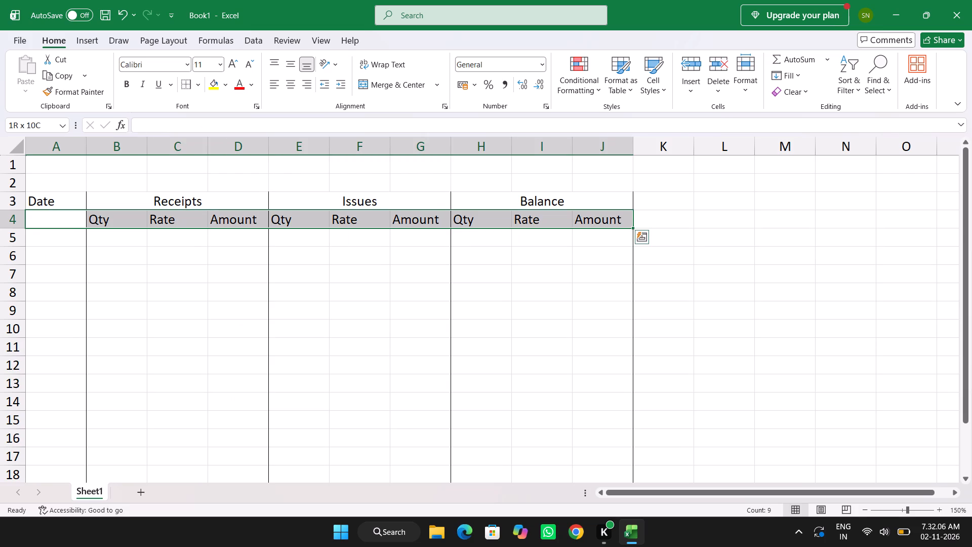
pyautogui.write('hba')
# Apply all borders to the main header row, cells A3 to J3.
pyautogui.press('Up')
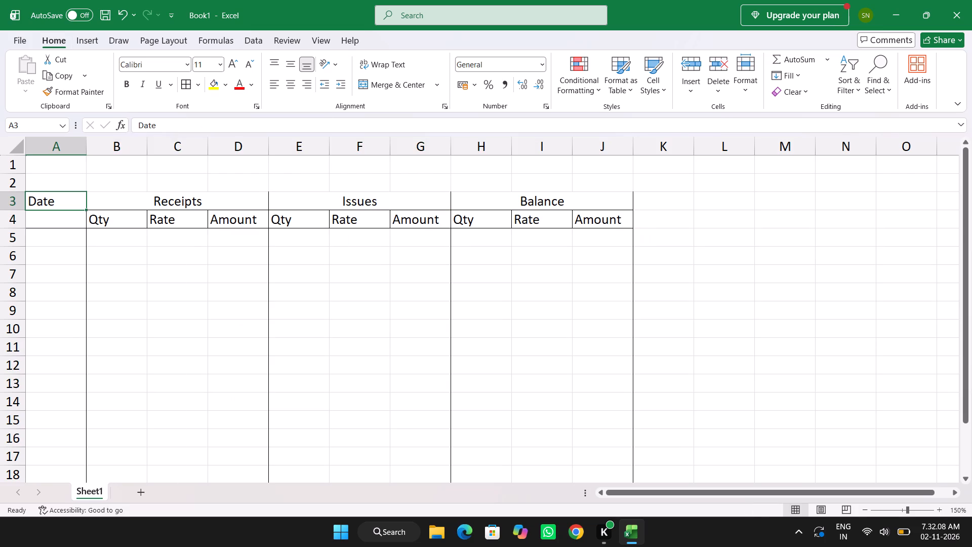
pyautogui.hotkey('shift', 'Right')
pyautogui.hotkey('shift', 'Right')
pyautogui.hotkey('shift', 'Right')
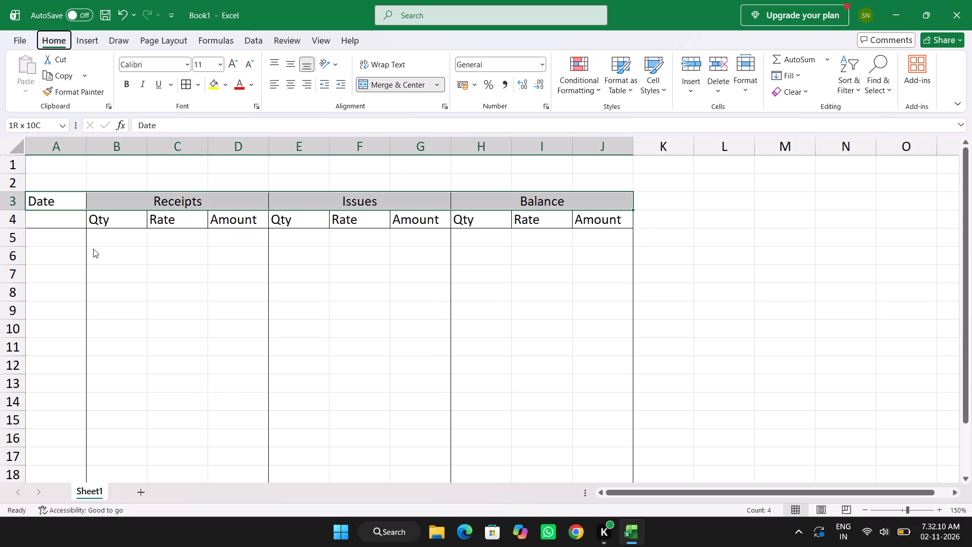
pyautogui.write('hba')
# Enter the date Jan 2 in row 5 with Receipts Qty 4000, Rate 4 and Amount 16000.
pyautogui.press('Down')
pyautogui.press('Down')
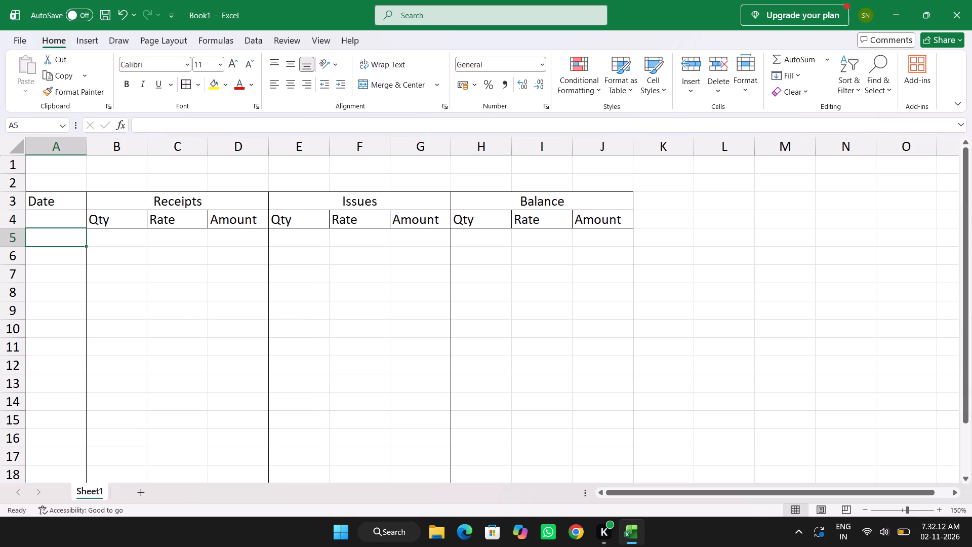
pyautogui.press('Up')
pyautogui.press('Down')
pyautogui.press('Down')
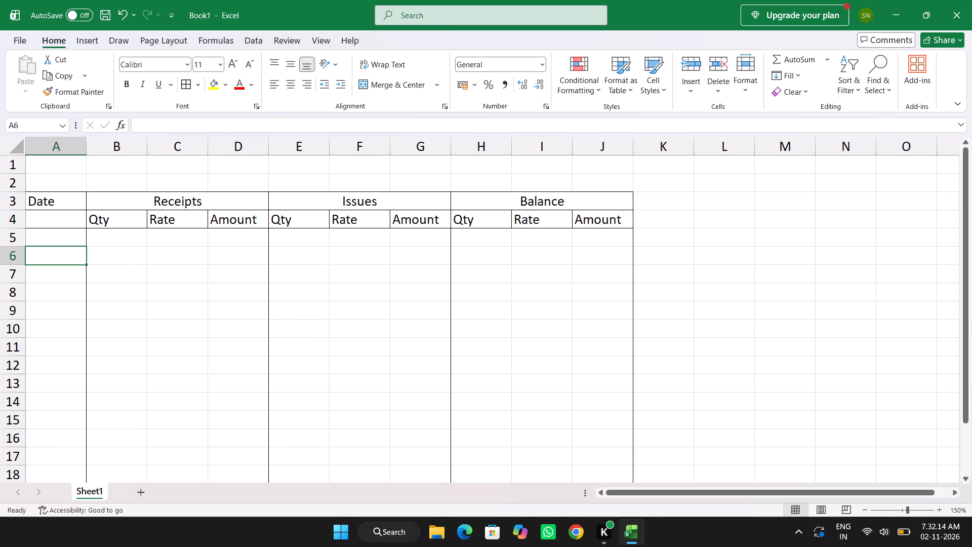
pyautogui.press('Up')
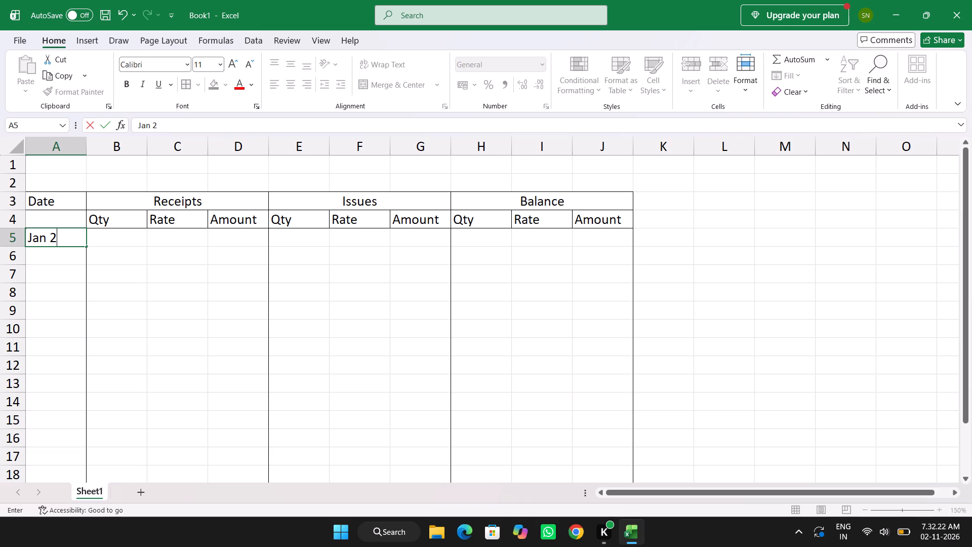
pyautogui.press('Right')
pyautogui.press('4')
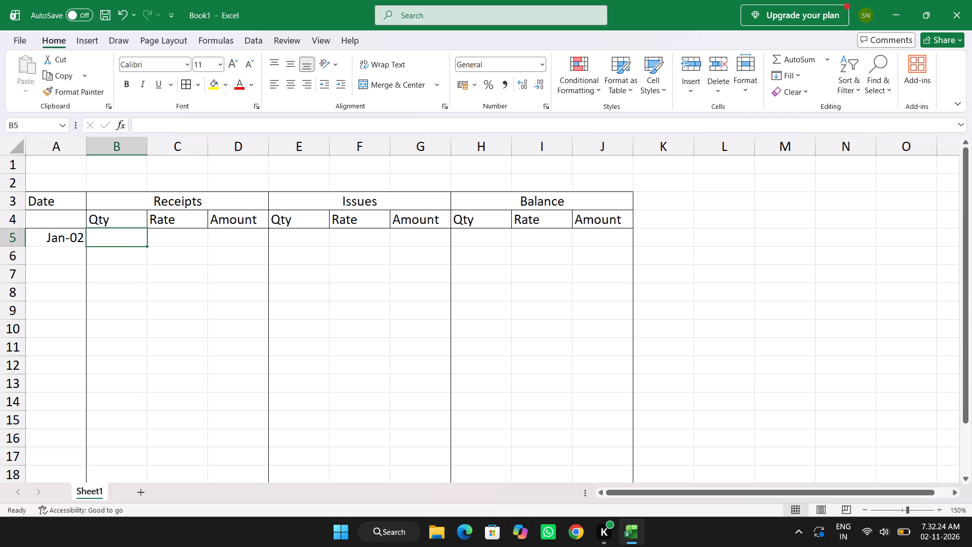
pyautogui.write('000')
pyautogui.press('Right')
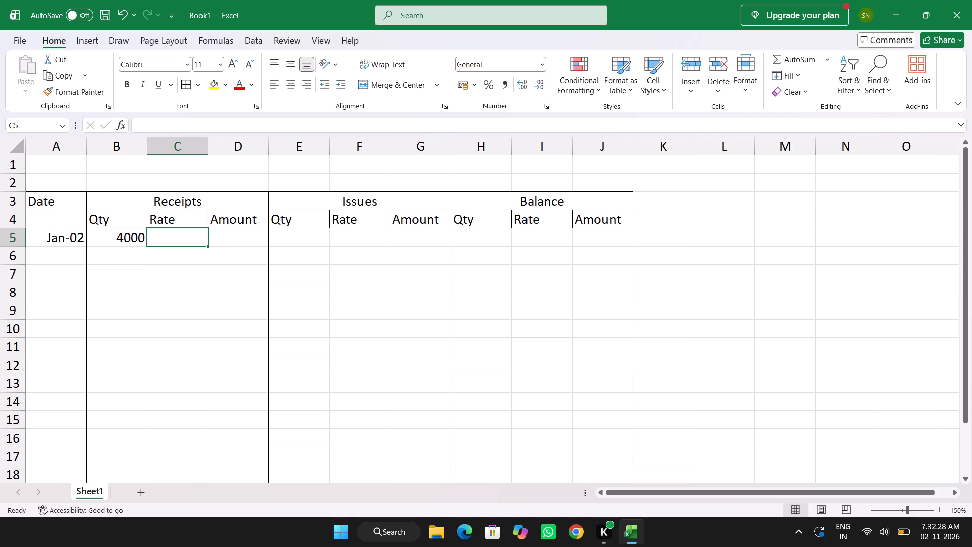
pyautogui.press('4')
pyautogui.press('Right')
pyautogui.write('16000')
# Fill the row 5 Balance with Qty 4000, Rate 4 and Amount 16000.
pyautogui.press('Right')
pyautogui.press('Right')
pyautogui.press('Right')
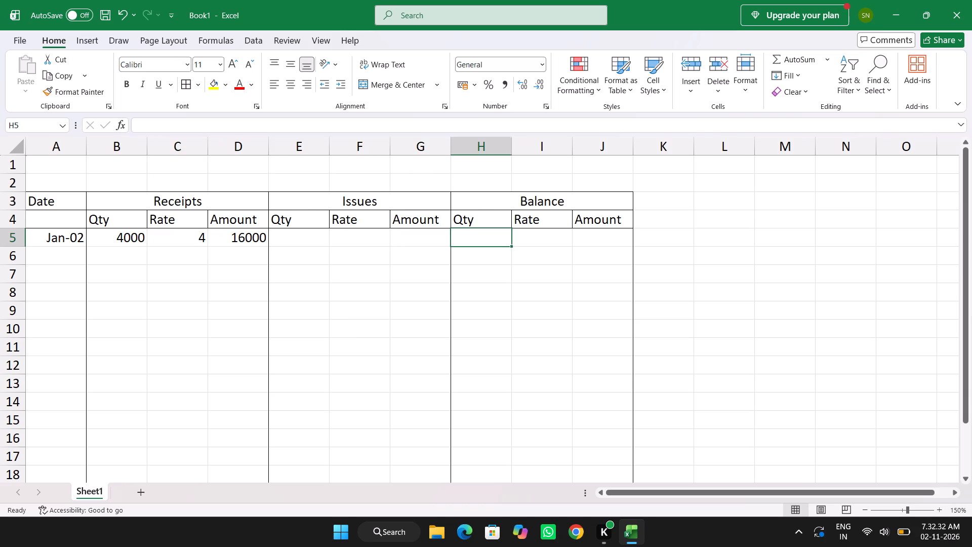
pyautogui.press('Right')
pyautogui.write('4000')
pyautogui.press('Right')
pyautogui.press('4')
pyautogui.press('Right')
pyautogui.press('1')
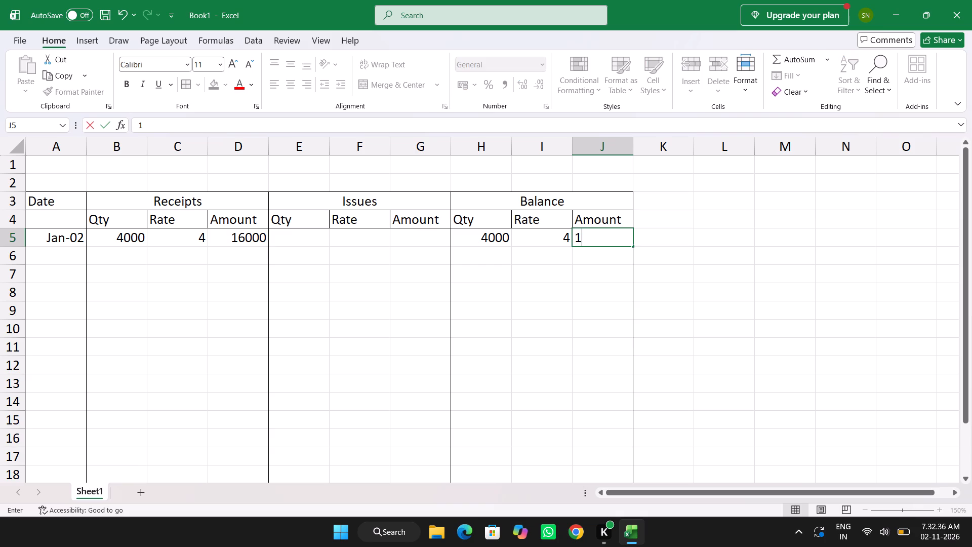
pyautogui.write('6000')
pyautogui.press('Down')
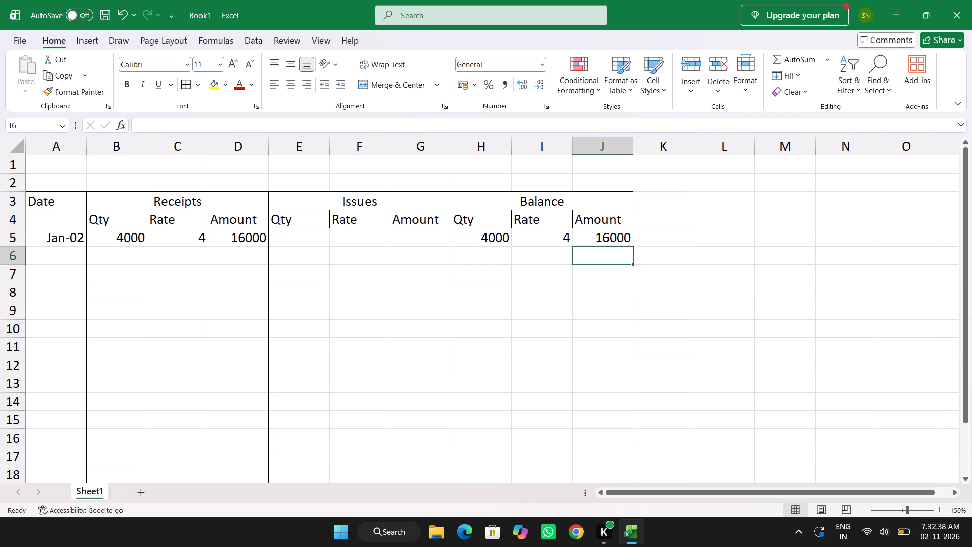
# Enter the date jan 20 in row 6 with Receipts Qty 500, Rate 5 and Amount 2500.
pyautogui.press('Left')
pyautogui.press('Left')
pyautogui.press('Left')
pyautogui.press('Left')
pyautogui.press('Left')
pyautogui.press('Left')
pyautogui.press('Left')
pyautogui.press('Left')
pyautogui.press('Left')
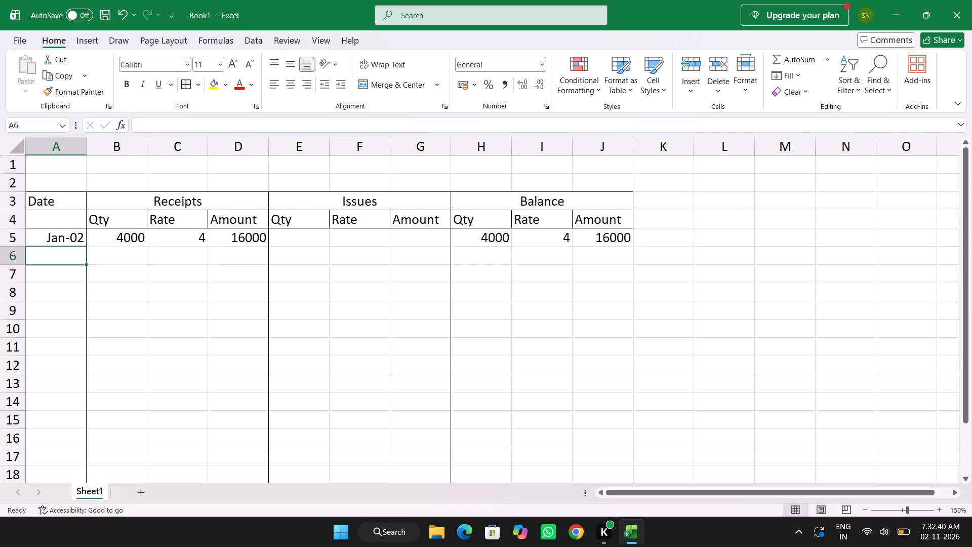
pyautogui.write('jan 20')
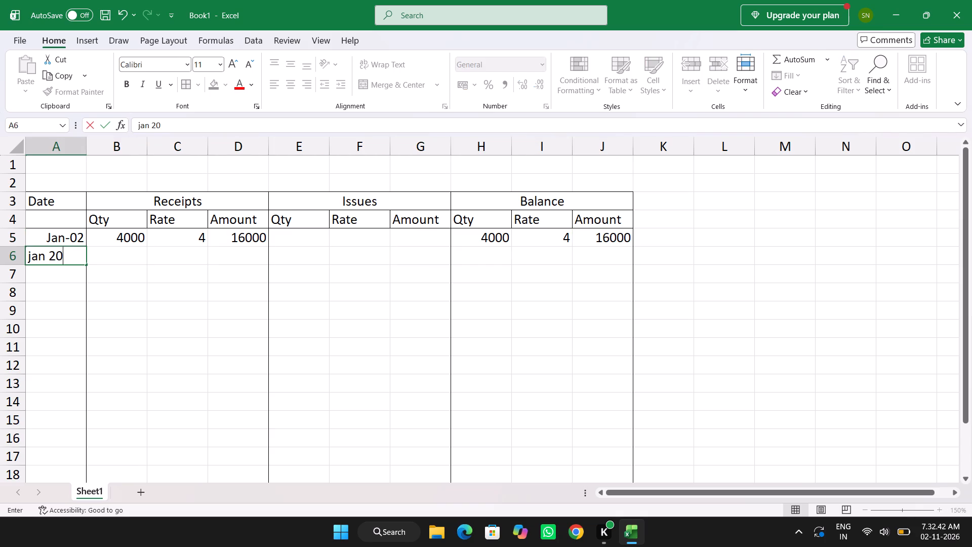
pyautogui.press('Right')
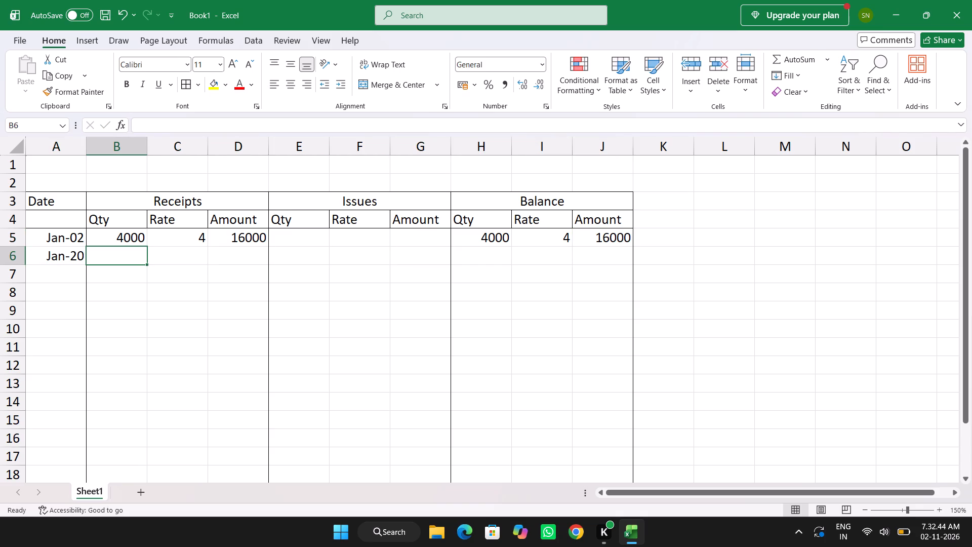
pyautogui.write('500')
pyautogui.press('Right')
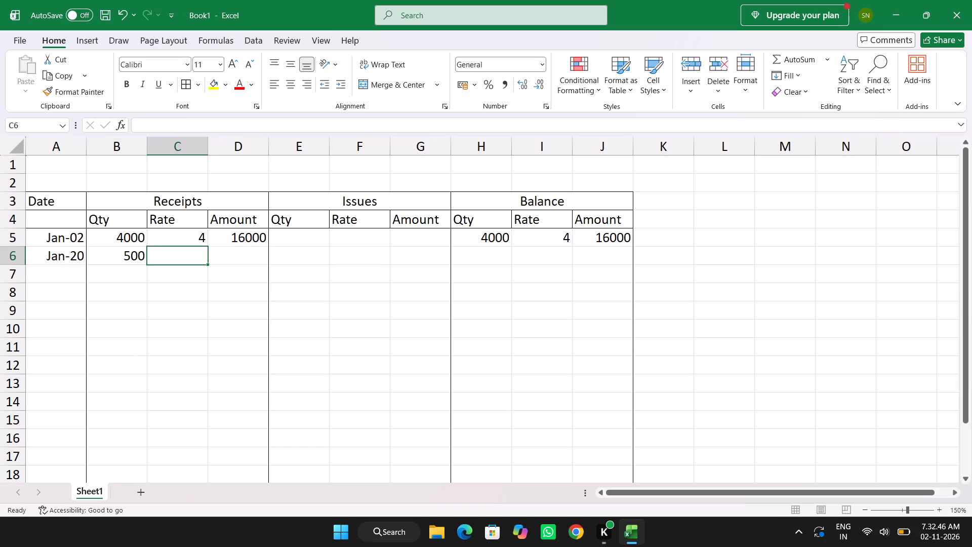
pyautogui.press('5')
pyautogui.press('Right')
pyautogui.write('25')
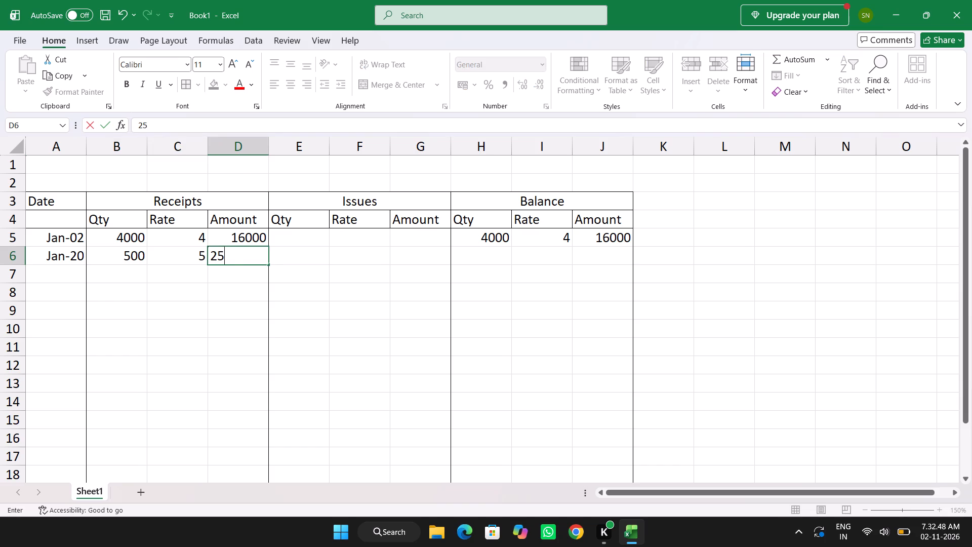
pyautogui.write('00')
# Fill the row 6 Balance with Qty 4000, Rate 4 and Amount 16000.
pyautogui.press('Right')
pyautogui.press('Right')
pyautogui.press('Right')
pyautogui.press('Right')
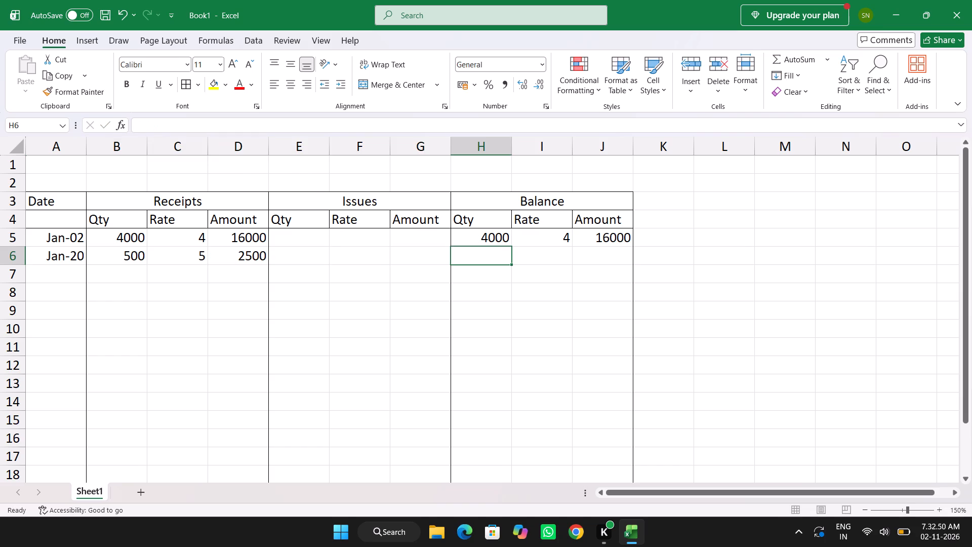
pyautogui.write('4000')
pyautogui.press('Right')
pyautogui.press('4')
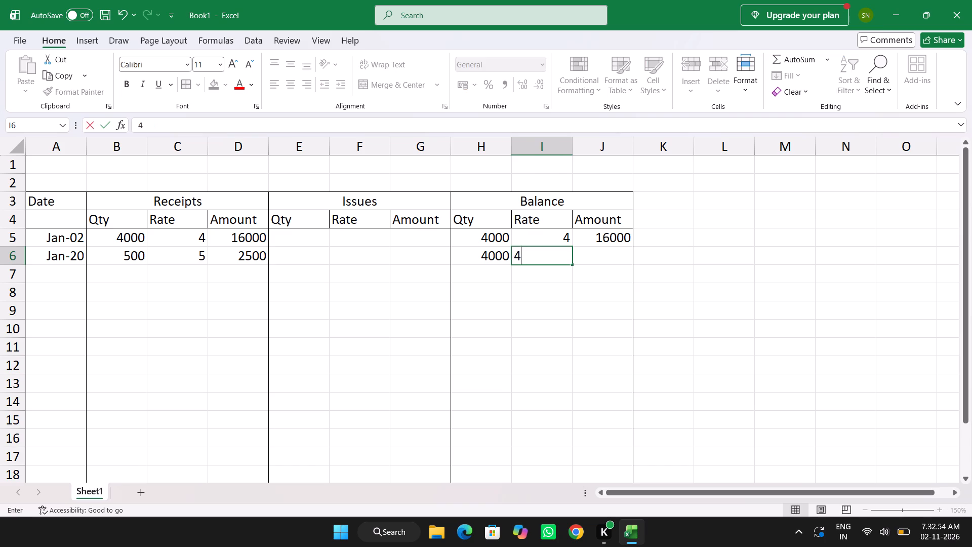
pyautogui.press('Right')
pyautogui.write('16000')
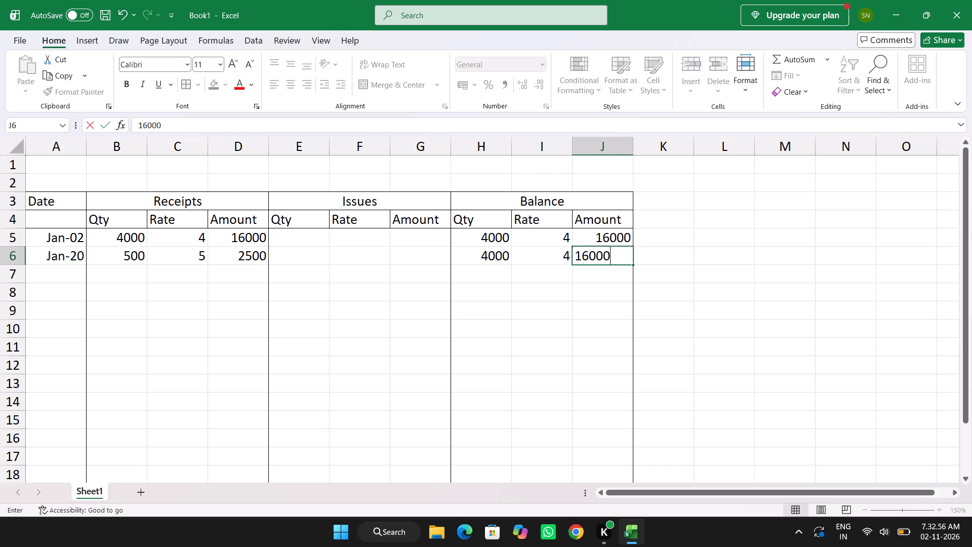
pyautogui.press('Down')
# Add a second Balance line in row 7 with Qty 500, Rate 5 and Amount 2500.
pyautogui.press('Left')
pyautogui.press('Left')
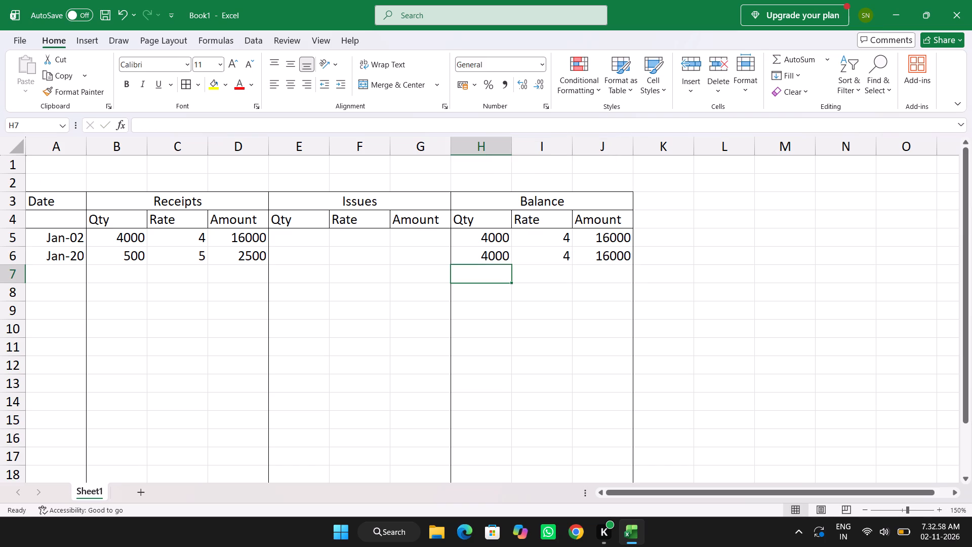
pyautogui.write('500')
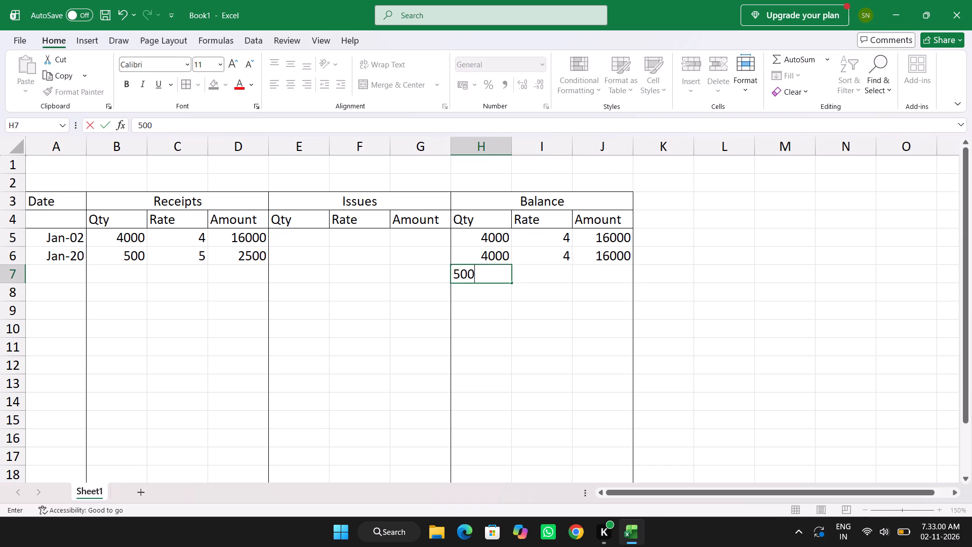
pyautogui.press('Right')
pyautogui.press('5')
pyautogui.press('Right')
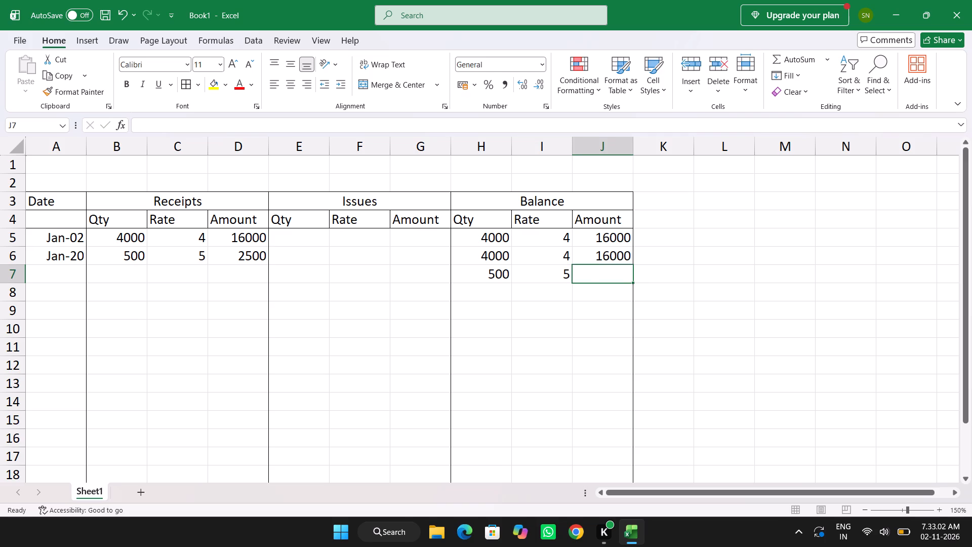
pyautogui.write('2500')
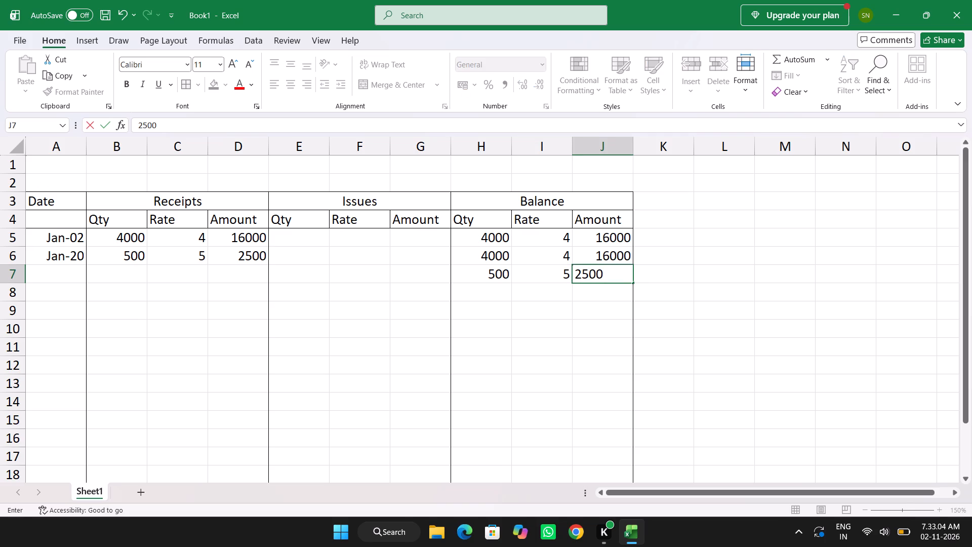
pyautogui.press('Down')
# Enter the date Feb 5 in row 8 of the Date column.
pyautogui.press('Left')
pyautogui.press('Left')
pyautogui.press('Left')
pyautogui.press('Left')
pyautogui.press('Left')
pyautogui.press('Left')
pyautogui.press('Left')
pyautogui.press('Left')
pyautogui.press('Left')
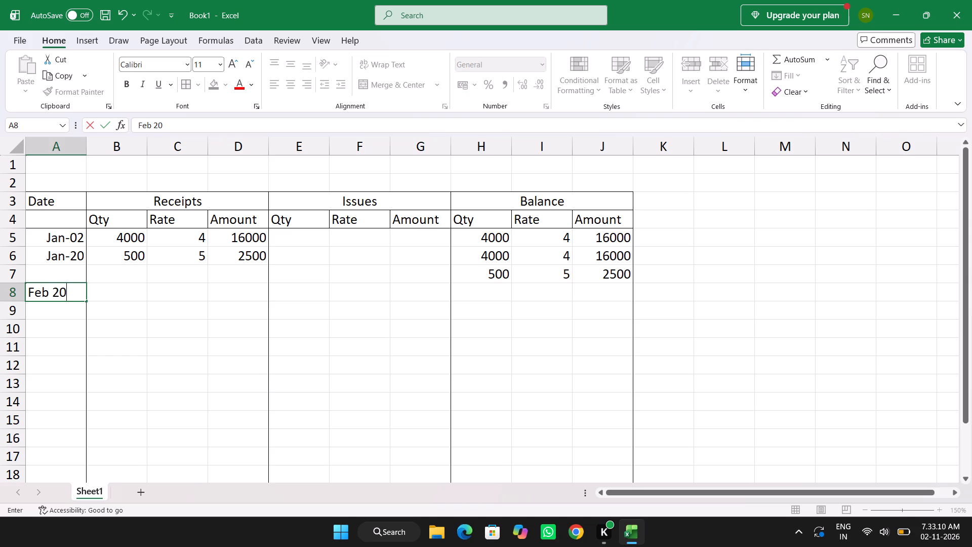
pyautogui.press('BackSpace')
pyautogui.press('BackSpace')
pyautogui.press('5')
pyautogui.press('Right')
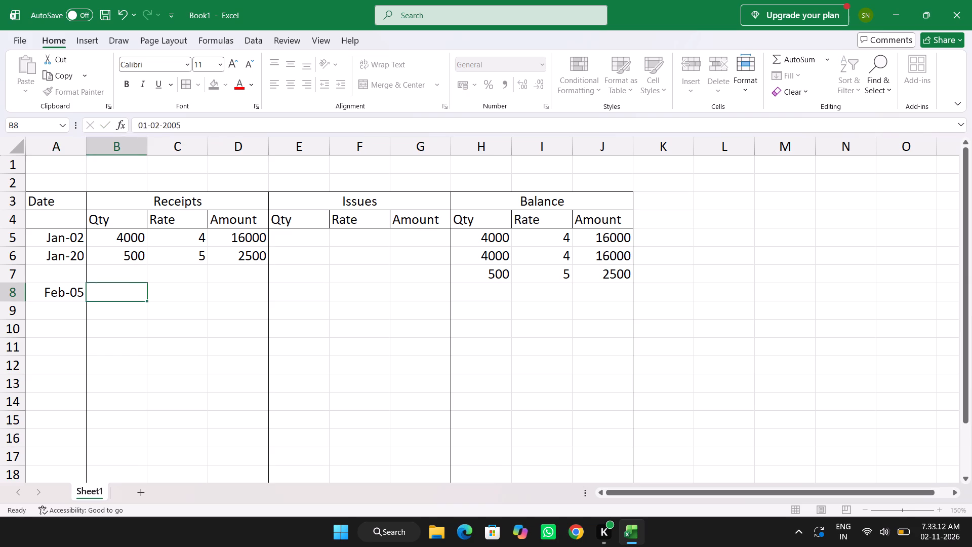
# Fill the row 8 Issues with Qty 500, Rate 5 and Amount 2500.
pyautogui.press('Right')
pyautogui.press('Right')
pyautogui.press('Right')
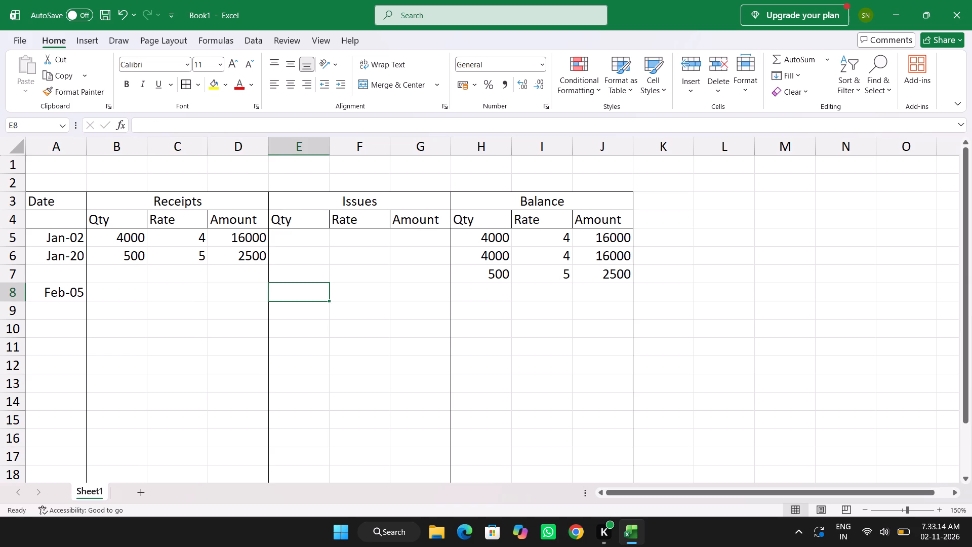
pyautogui.write('500')
pyautogui.press('Right')
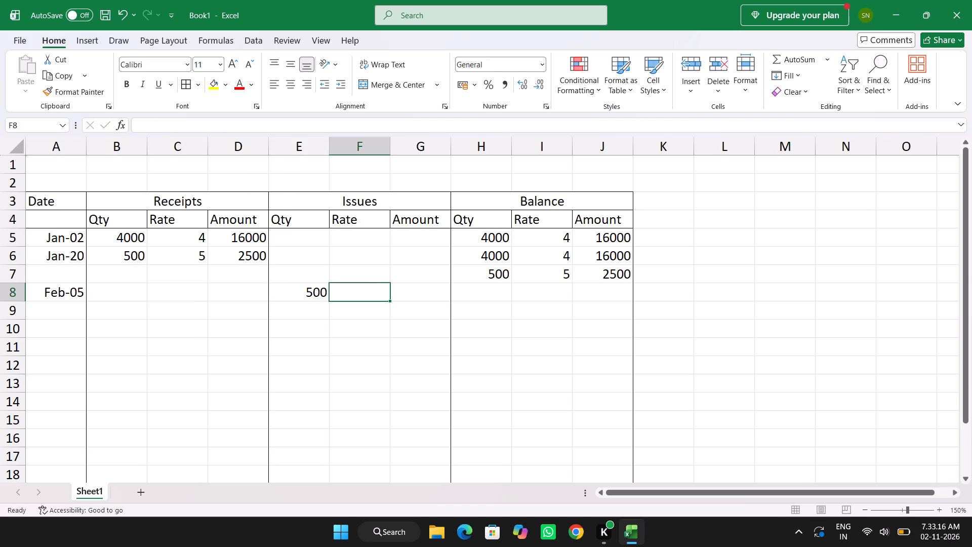
pyautogui.press('5')
pyautogui.press('Right')
pyautogui.write('2500')
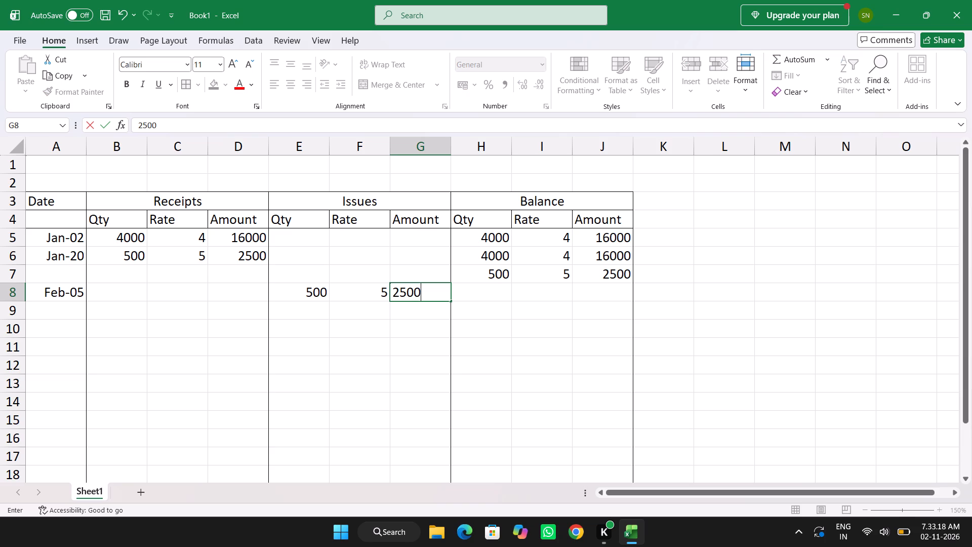
pyautogui.press('Down')
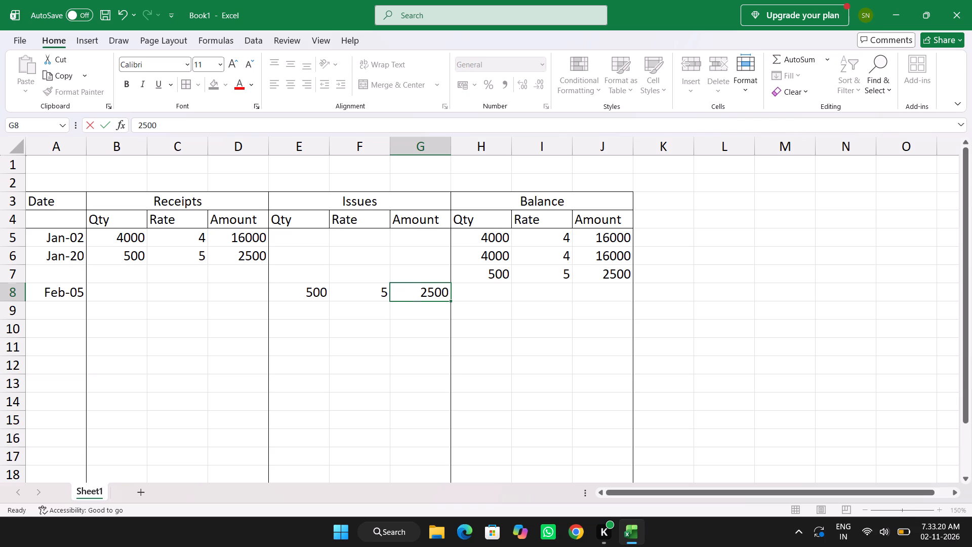
# Add a second Issues line in row 9 with Qty 1500, Rate 4 and Amount 6000.
pyautogui.press('Left')
pyautogui.press('Left')
pyautogui.write('150')
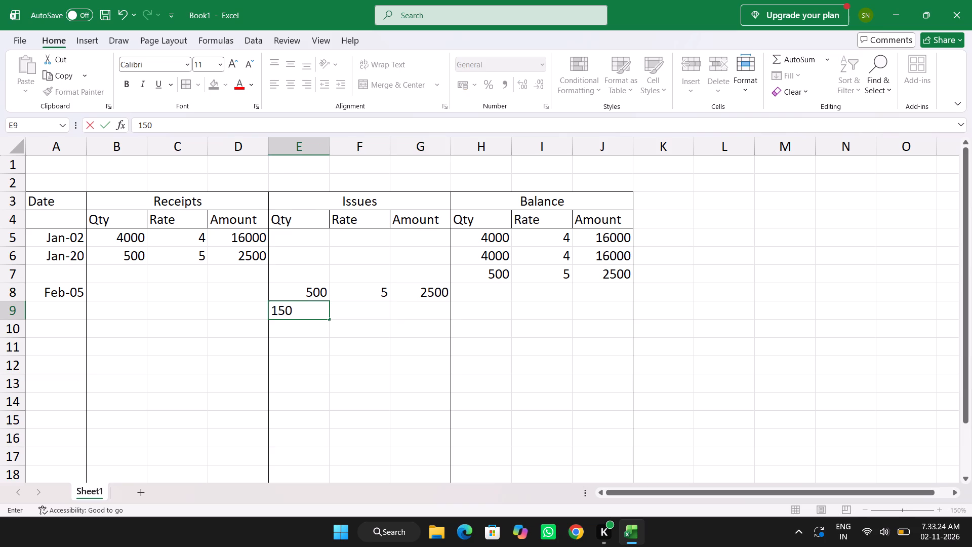
pyautogui.press('0')
pyautogui.press('Right')
pyautogui.press('4')
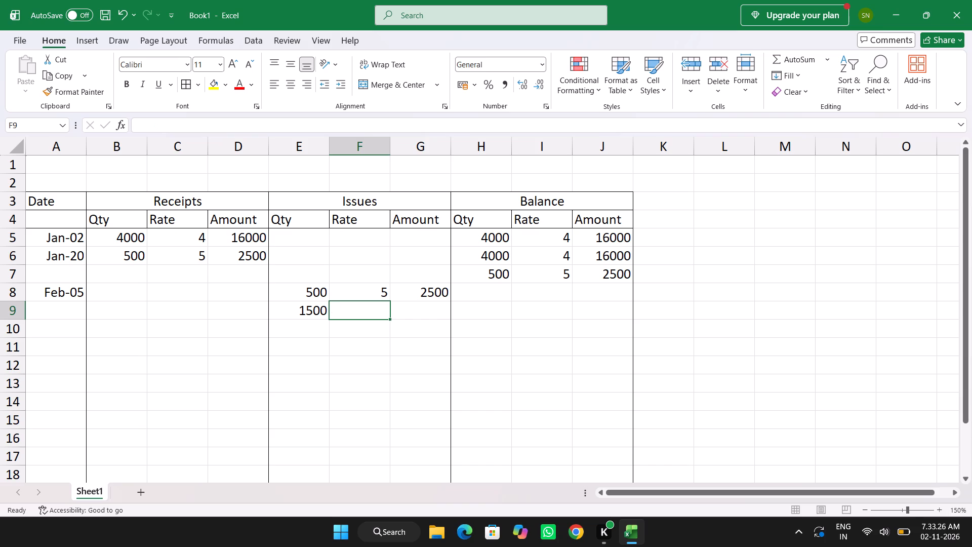
pyautogui.press('Right')
pyautogui.write('6000')
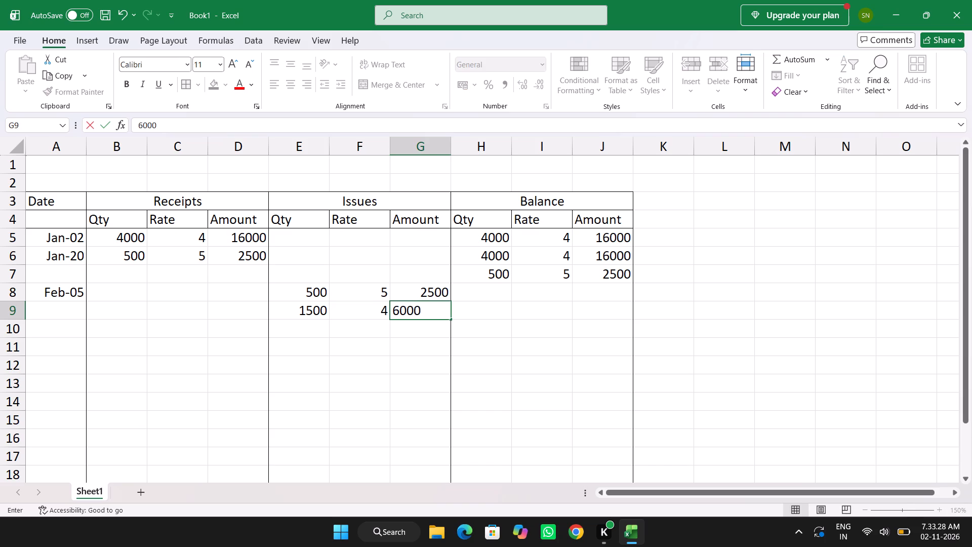
pyautogui.press('Right')
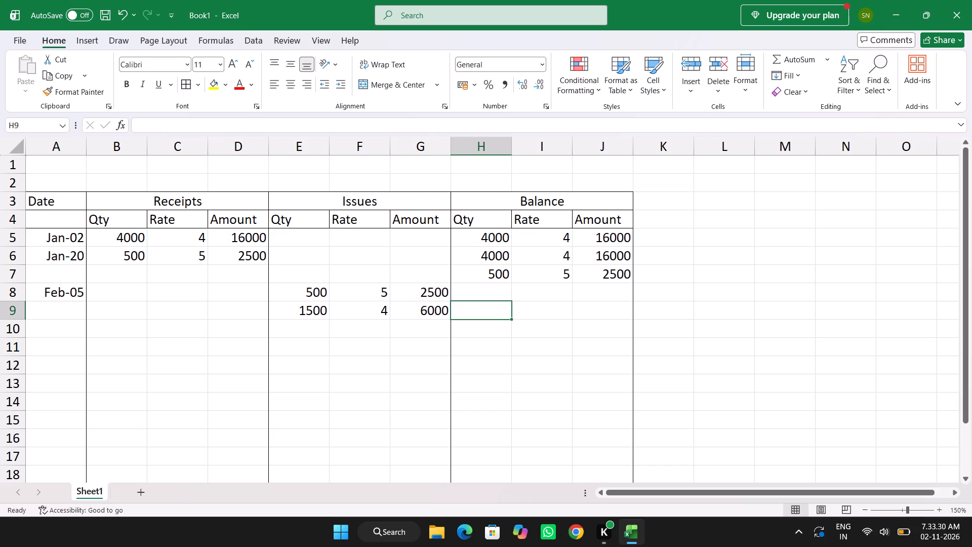
# Fill the row 9 Balance with Qty 2500, Rate 4 and Amount 10000.
pyautogui.write('2500')
pyautogui.press('Right')
pyautogui.press('4')
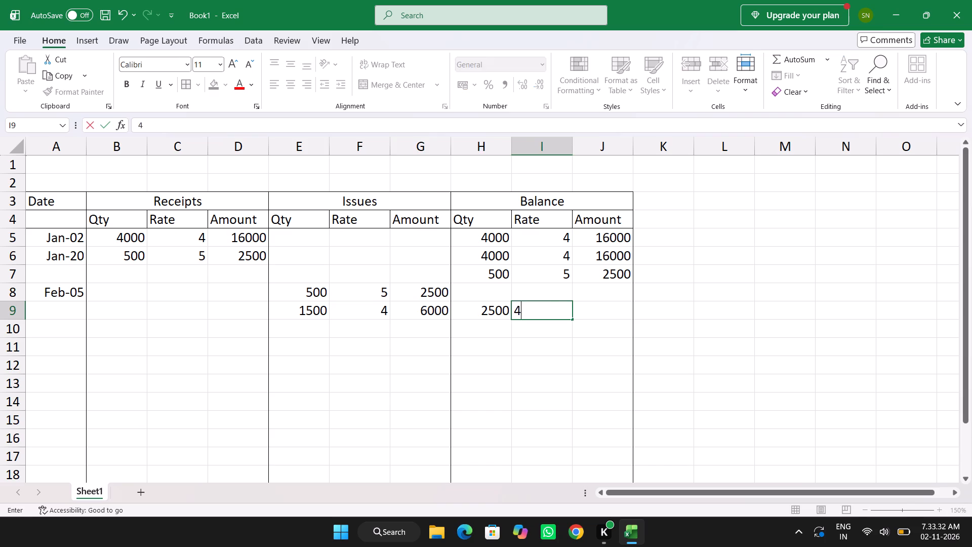
pyautogui.press('Right')
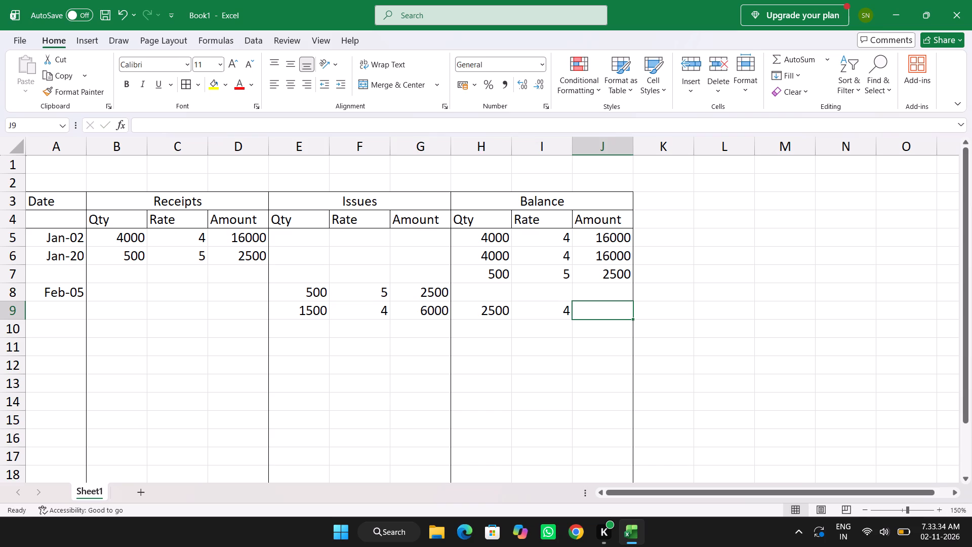
pyautogui.press('2')
pyautogui.press('BackSpace')
pyautogui.write('10000')
pyautogui.press('Down')
# Apply a bottom border to row 5 from the Date column through the Balance Amount column.
pyautogui.press('Left')
pyautogui.press('Left')
pyautogui.press('Left')
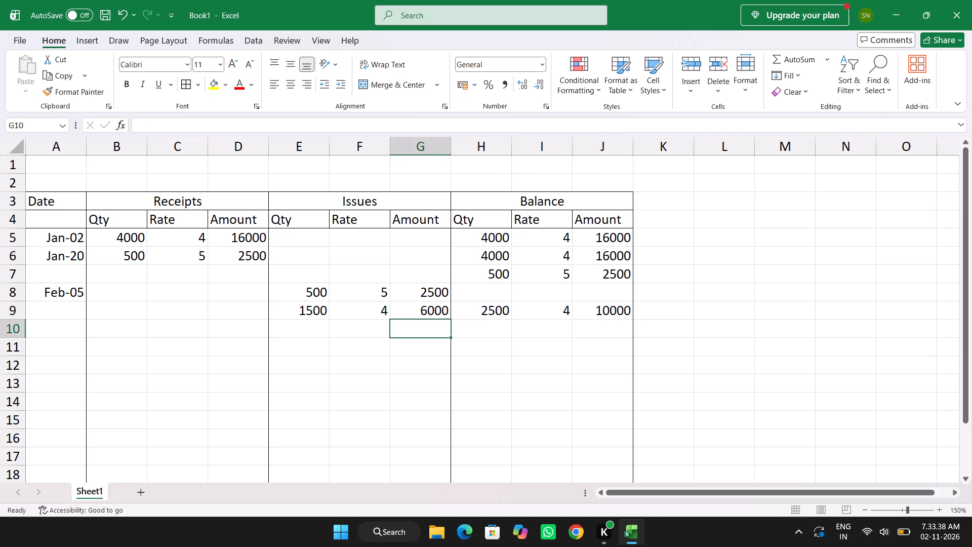
pyautogui.press('Up')
pyautogui.press('Up')
pyautogui.press('Up')
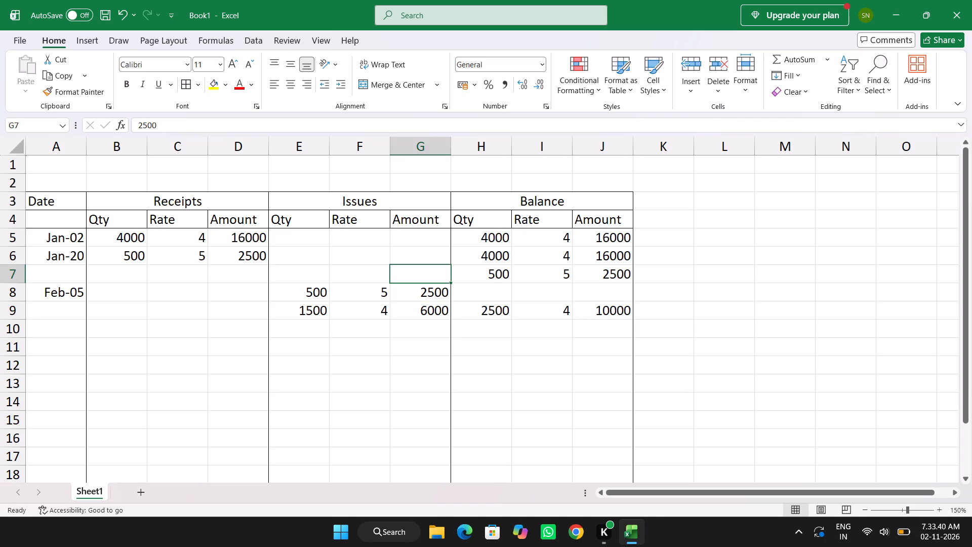
pyautogui.press('Up')
pyautogui.press('Up')
pyautogui.press('Left')
pyautogui.press('Left')
pyautogui.press('Left')
pyautogui.press('Left')
pyautogui.press('Left')
pyautogui.press('Left')
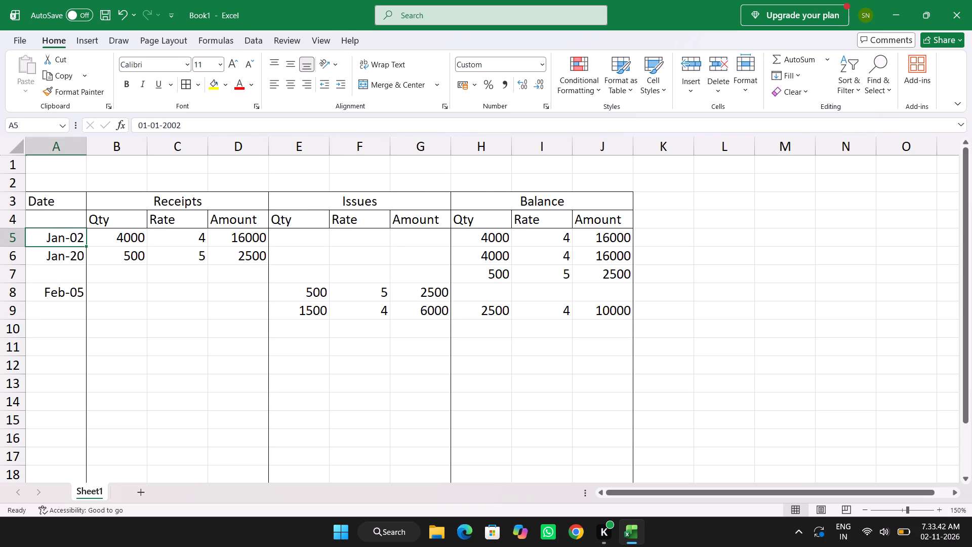
pyautogui.press('Right')
pyautogui.press('Right')
pyautogui.press('Left')
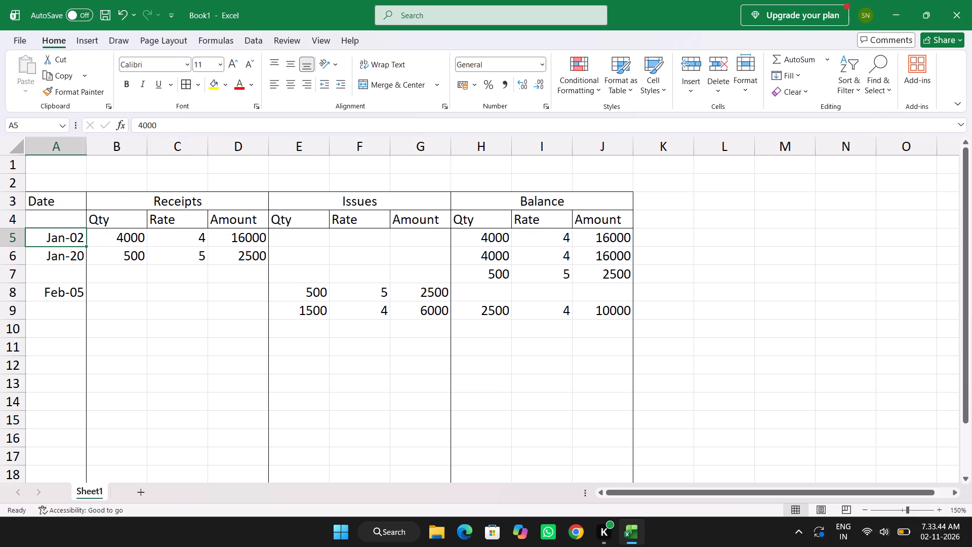
pyautogui.press('Right')
pyautogui.hotkey('shift', 'Right')
pyautogui.hotkey('shift', 'Left')
pyautogui.hotkey('shift', 'Left')
pyautogui.hotkey('shift', 'Left')
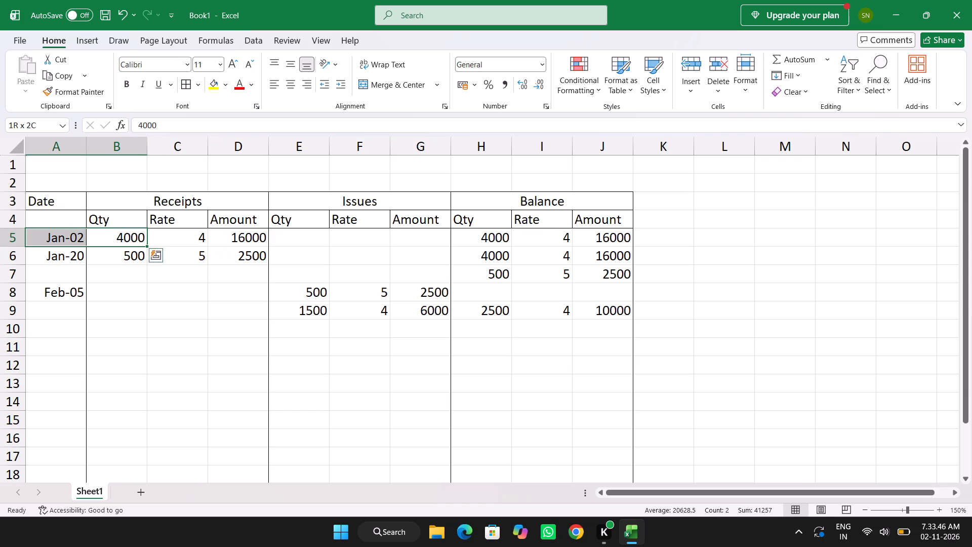
pyautogui.press('Right')
pyautogui.press('Left')
pyautogui.press('Left')
pyautogui.press('Left')
pyautogui.hotkey('shift', 'Right')
pyautogui.hotkey('shift', 'Right')
pyautogui.hotkey('shift', 'Right')
pyautogui.hotkey('shift', 'Right')
pyautogui.hotkey('shift', 'Right')
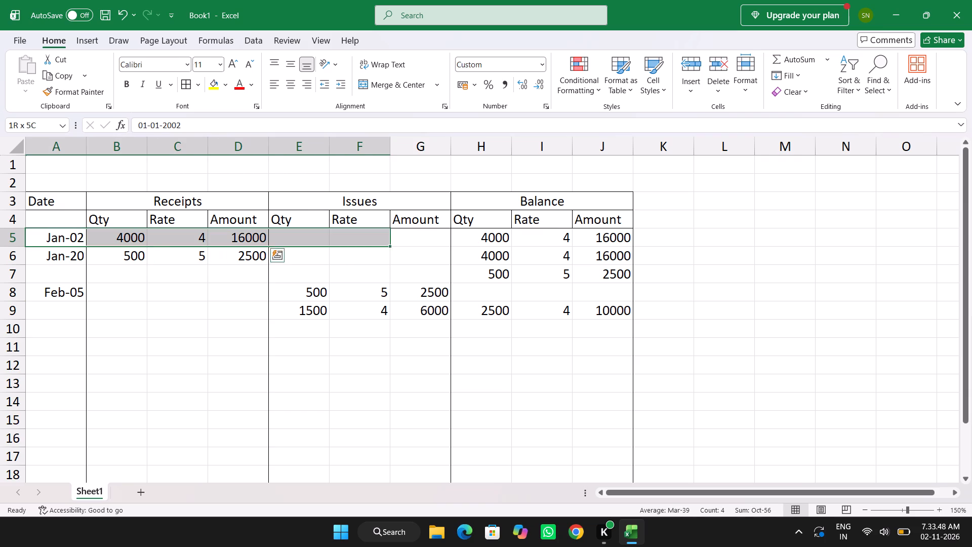
pyautogui.hotkey('shift', 'Right')
pyautogui.hotkey('shift', 'Right')
pyautogui.hotkey('shift', 'Right')
pyautogui.hotkey('shift', 'Right')
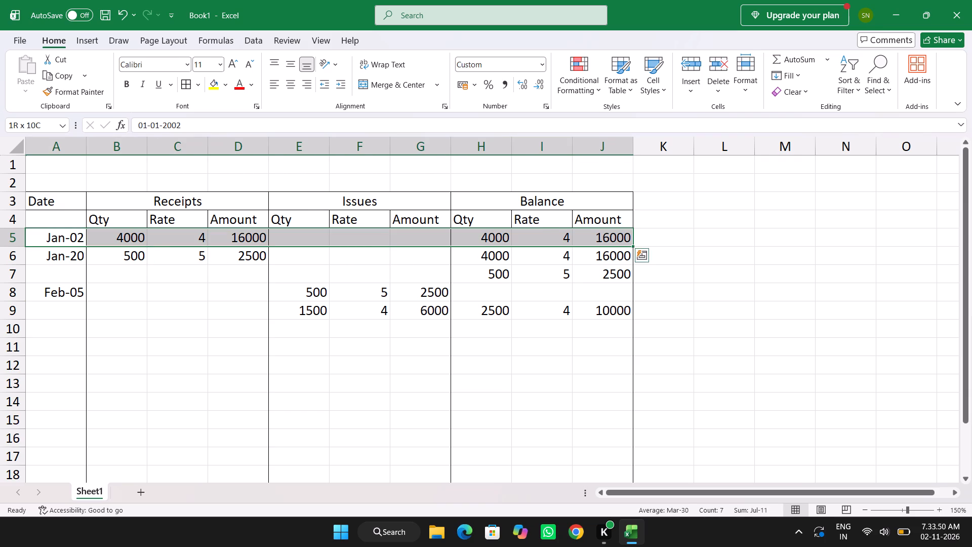
pyautogui.write('hb')
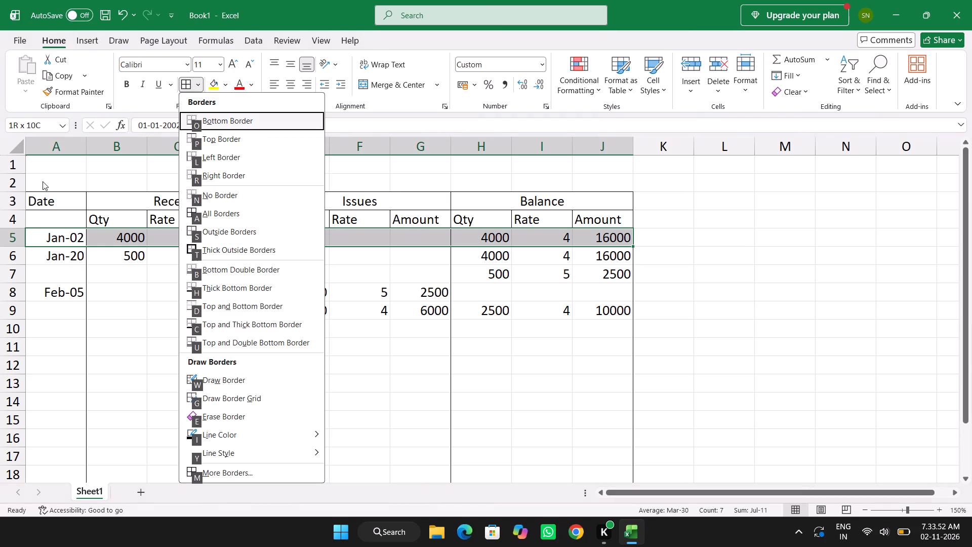
pyautogui.press('o')
# Apply a bottom border to row 7 from the Date column through the Balance Amount column.
pyautogui.press('Down')
pyautogui.press('Down')
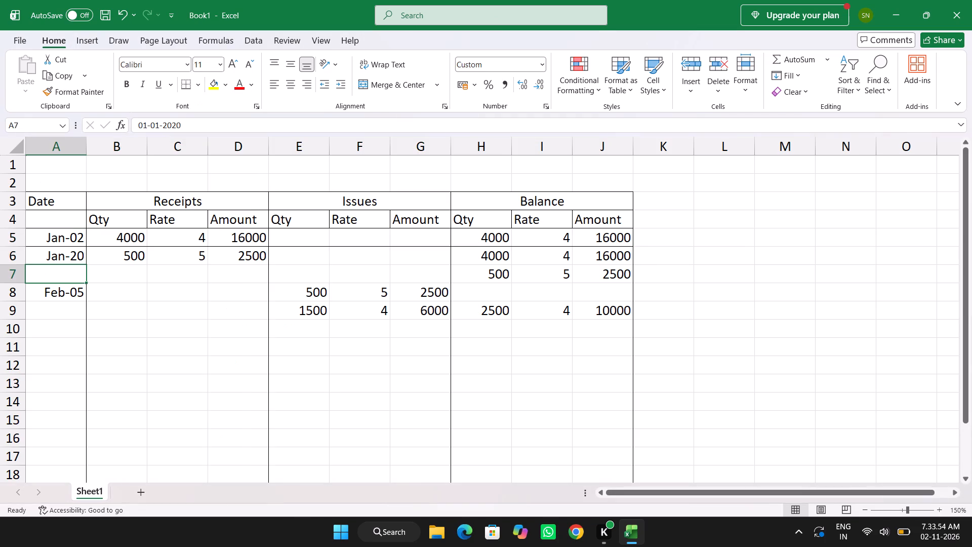
pyautogui.hotkey('shift', 'Right')
pyautogui.hotkey('shift', 'Right')
pyautogui.hotkey('shift', 'Right')
pyautogui.hotkey('shift', 'Right')
pyautogui.hotkey('shift', 'Right')
pyautogui.hotkey('shift', 'Right')
pyautogui.hotkey('shift', 'Right')
pyautogui.hotkey('shift', 'Right')
pyautogui.hotkey('shift', 'Right')
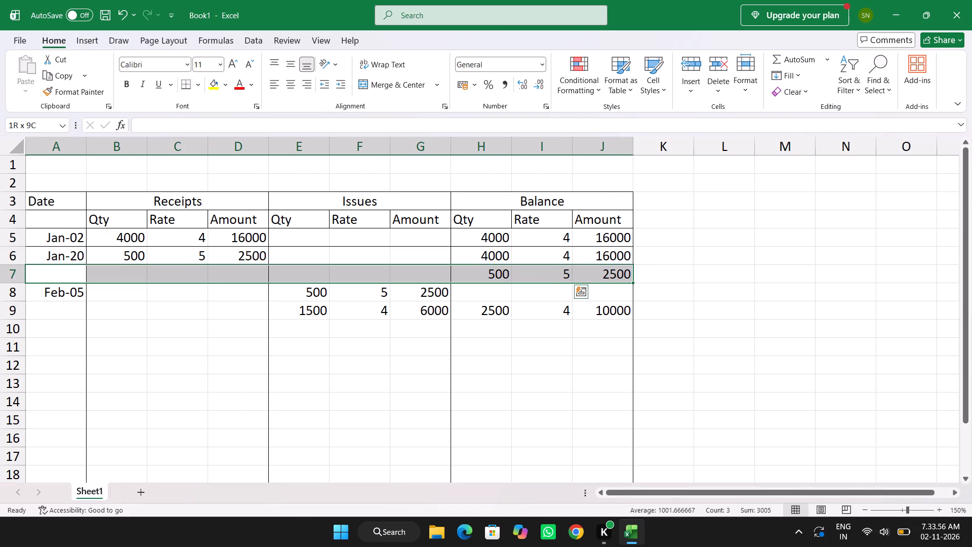
pyautogui.write('hbo')
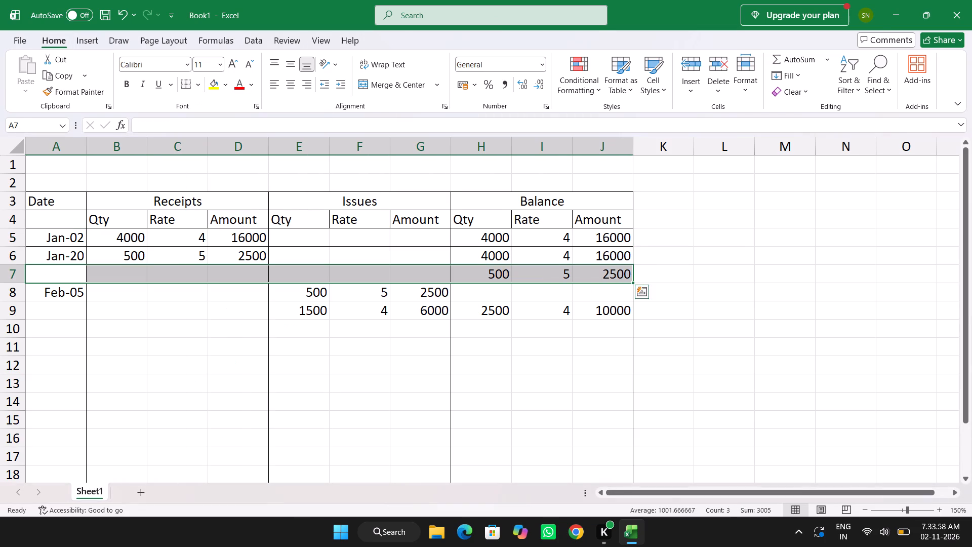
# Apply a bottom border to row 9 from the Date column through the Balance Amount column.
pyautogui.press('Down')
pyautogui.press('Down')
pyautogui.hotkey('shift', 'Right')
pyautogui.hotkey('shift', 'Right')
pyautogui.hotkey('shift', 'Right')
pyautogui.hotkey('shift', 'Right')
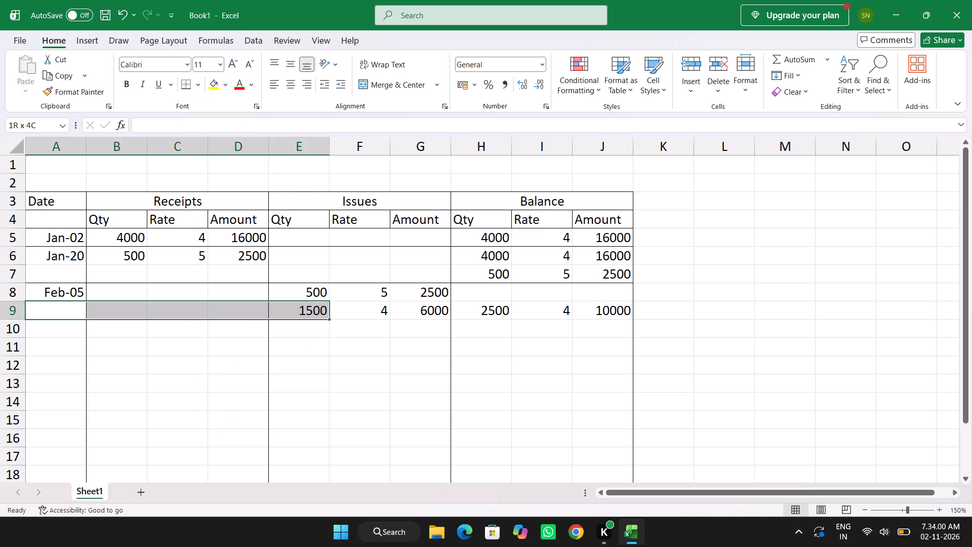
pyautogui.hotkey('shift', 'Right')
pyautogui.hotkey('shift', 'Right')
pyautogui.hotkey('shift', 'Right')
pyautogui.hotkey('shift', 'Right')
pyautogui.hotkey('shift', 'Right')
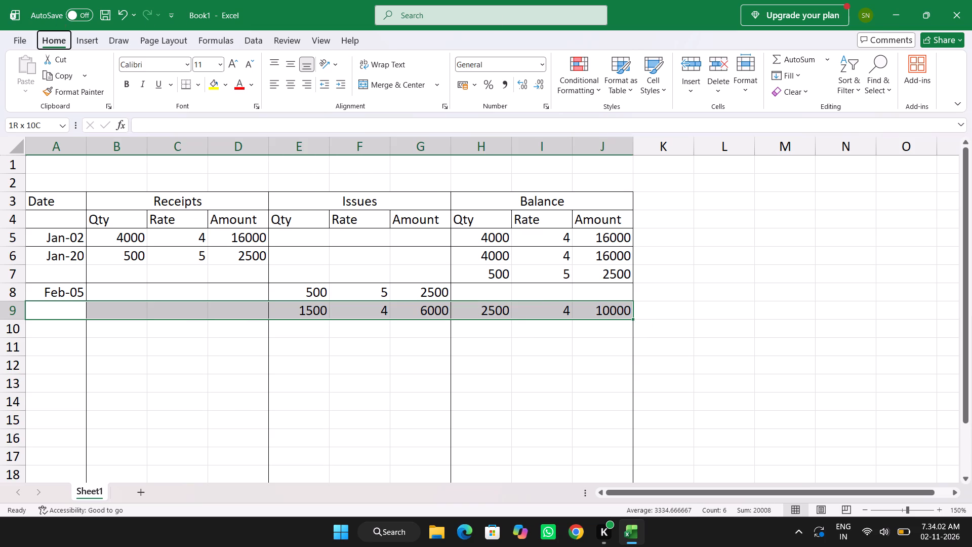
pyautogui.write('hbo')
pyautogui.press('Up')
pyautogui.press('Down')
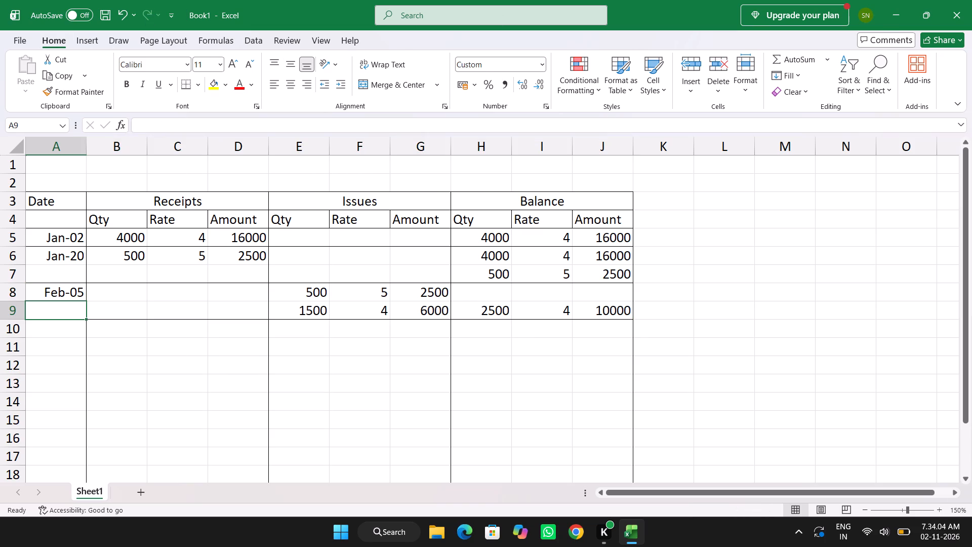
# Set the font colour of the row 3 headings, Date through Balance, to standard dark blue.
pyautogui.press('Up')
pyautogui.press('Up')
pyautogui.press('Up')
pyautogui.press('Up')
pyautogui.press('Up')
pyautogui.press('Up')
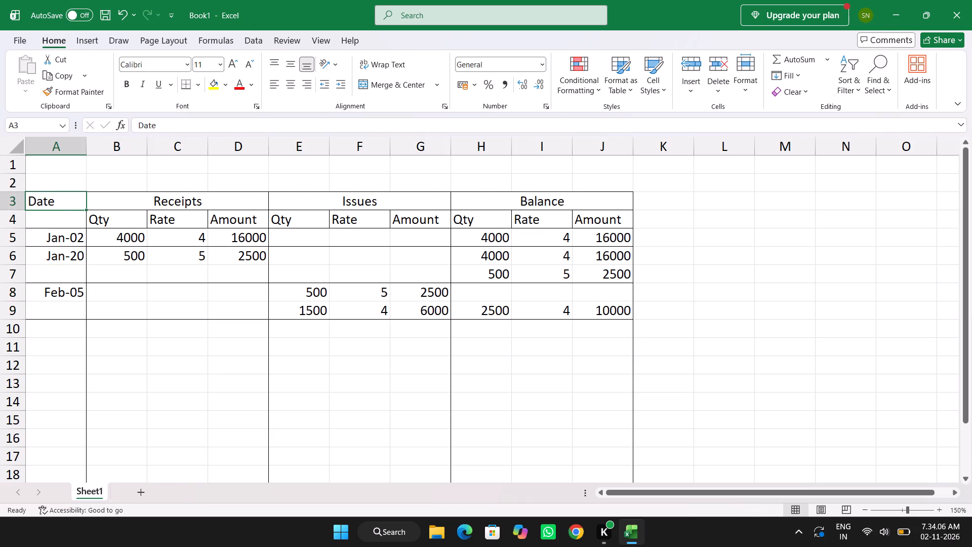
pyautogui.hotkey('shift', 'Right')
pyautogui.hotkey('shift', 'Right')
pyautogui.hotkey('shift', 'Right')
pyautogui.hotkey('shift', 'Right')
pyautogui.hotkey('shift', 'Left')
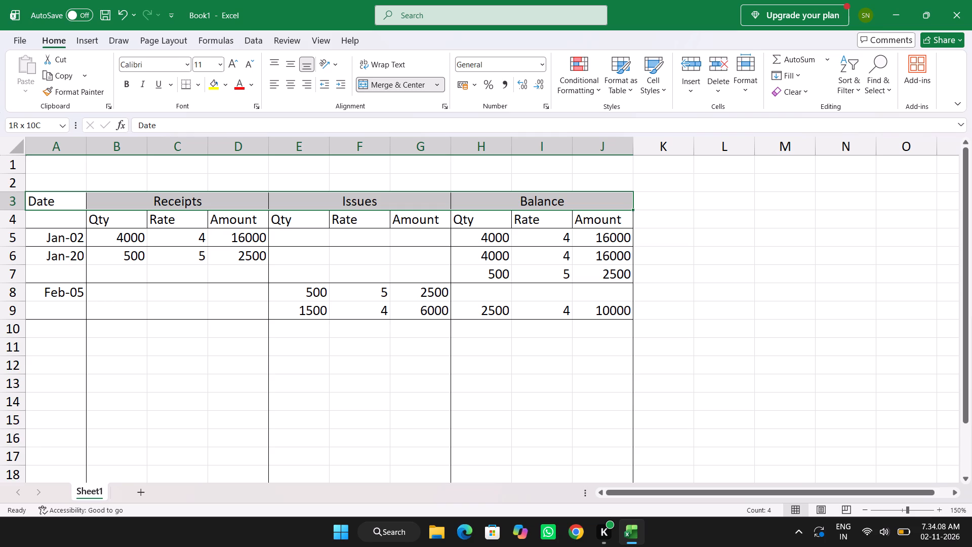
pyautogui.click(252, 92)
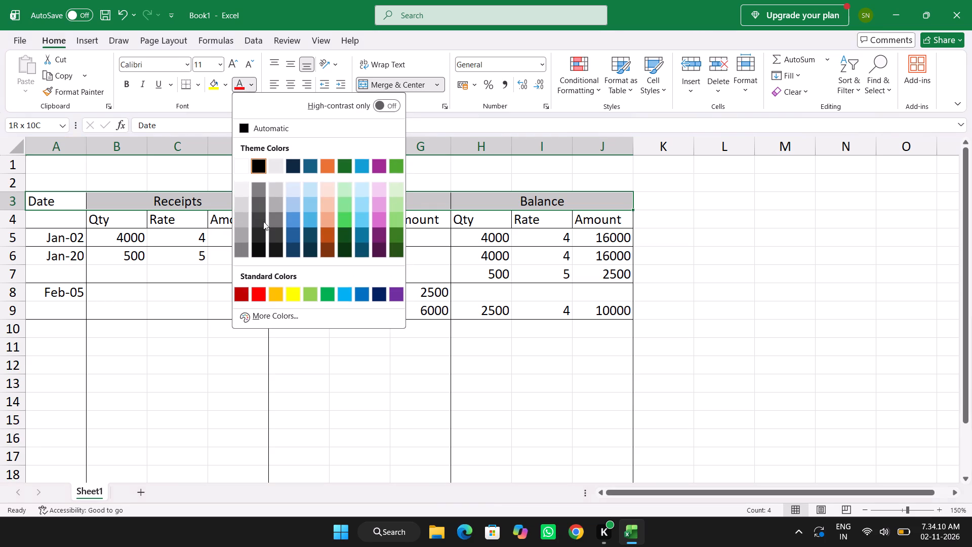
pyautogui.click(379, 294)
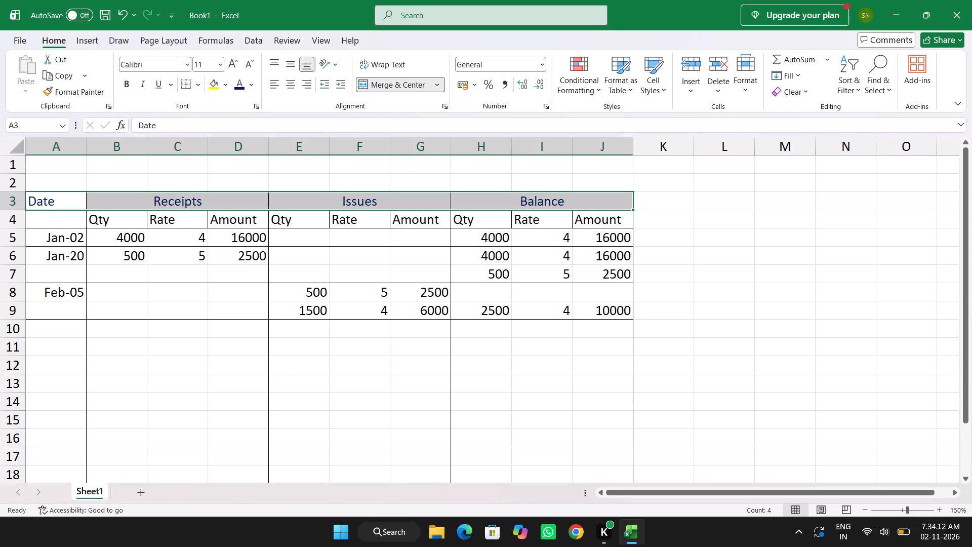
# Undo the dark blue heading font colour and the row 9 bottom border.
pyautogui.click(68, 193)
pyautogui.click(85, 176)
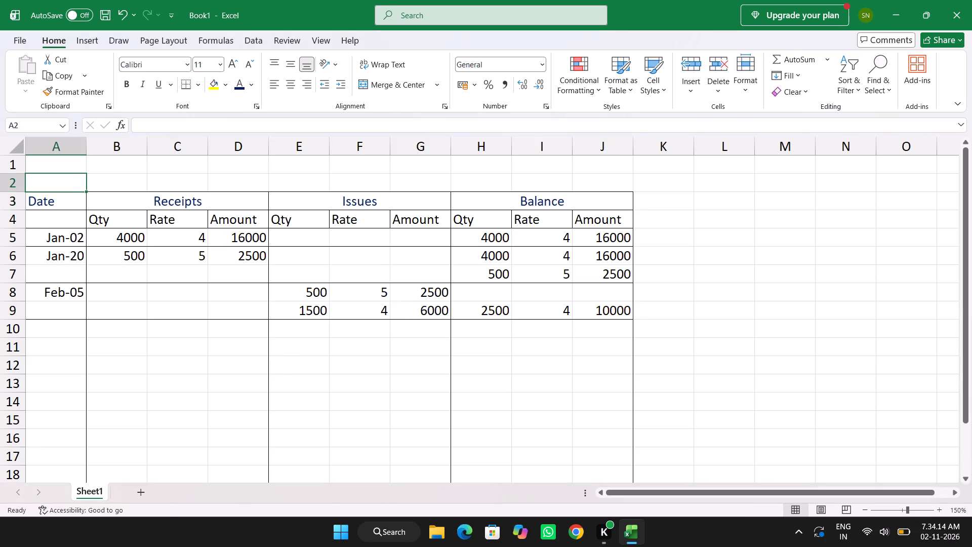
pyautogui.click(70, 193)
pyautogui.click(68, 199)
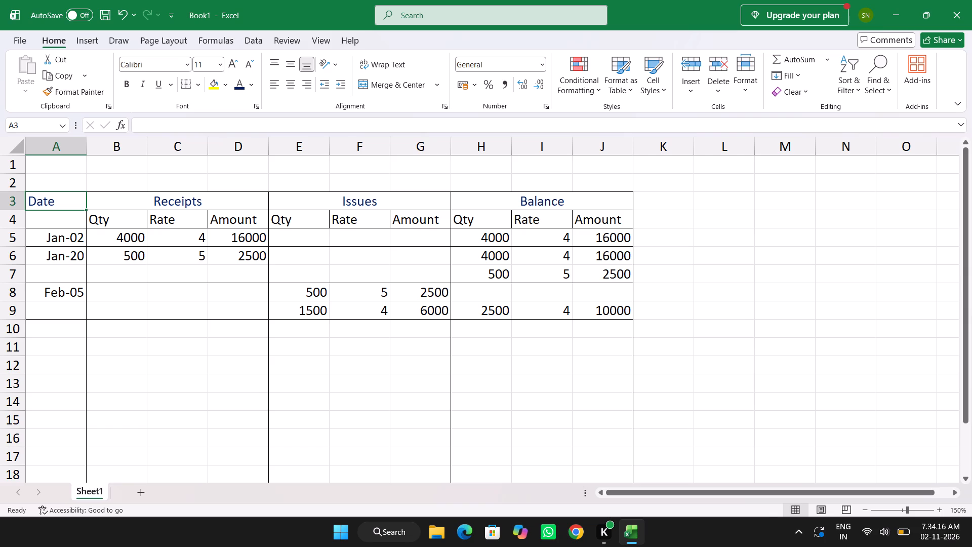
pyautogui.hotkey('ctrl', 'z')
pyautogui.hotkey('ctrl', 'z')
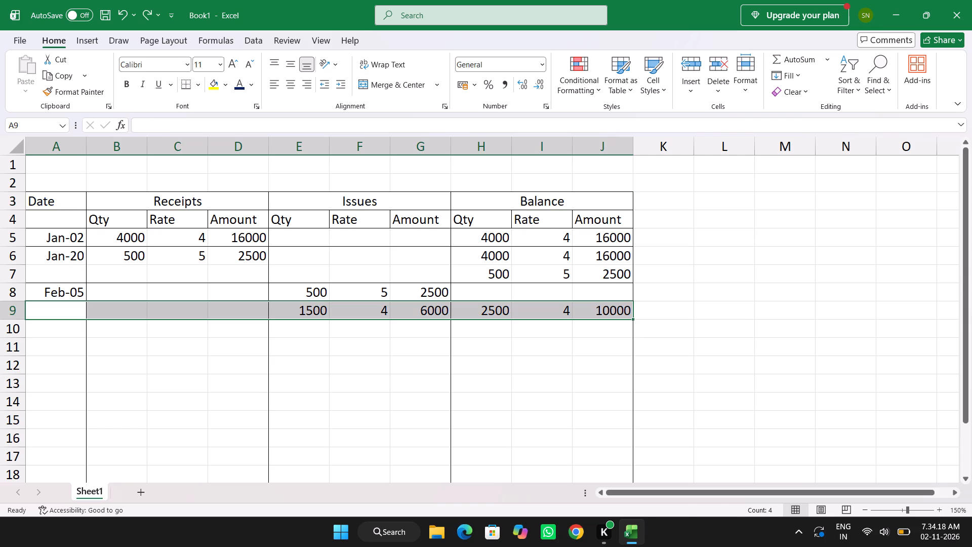
# Fill the row 3 heading cells, Date through Balance, with dark blue.
pyautogui.click(87, 278)
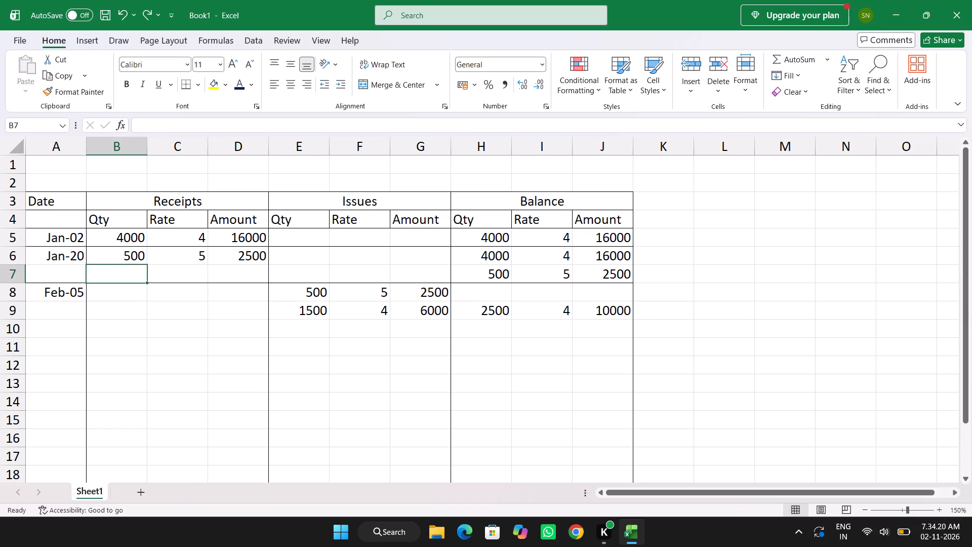
pyautogui.click(55, 201)
pyautogui.hotkey('shift', 'Right')
pyautogui.hotkey('shift', 'Right')
pyautogui.hotkey('shift', 'Right')
pyautogui.hotkey('shift', 'Right')
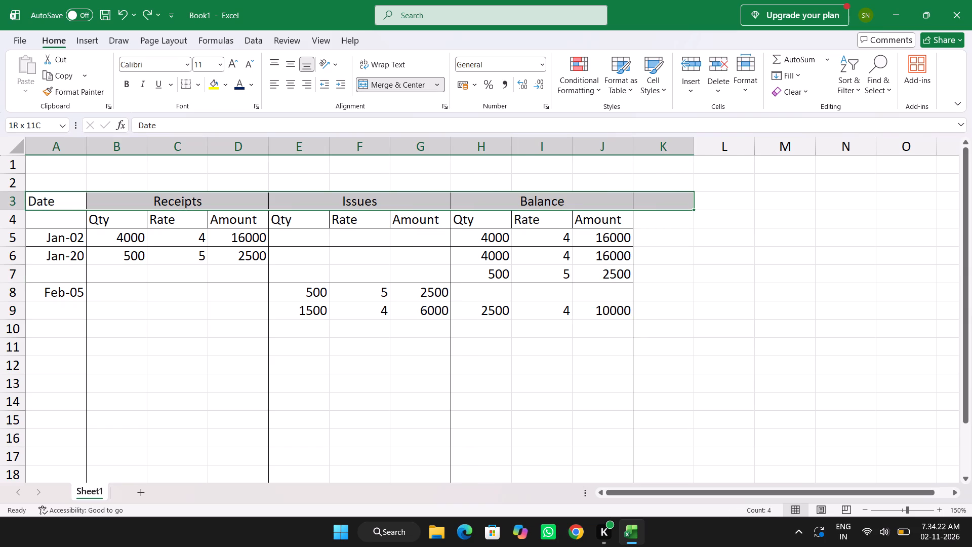
pyautogui.hotkey('shift', 'Left')
pyautogui.click(224, 84)
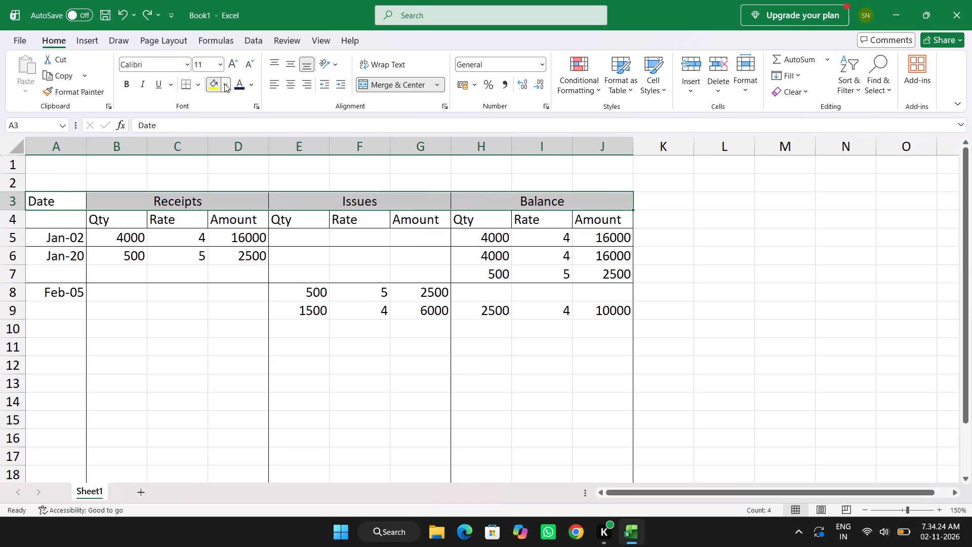
pyautogui.click(352, 276)
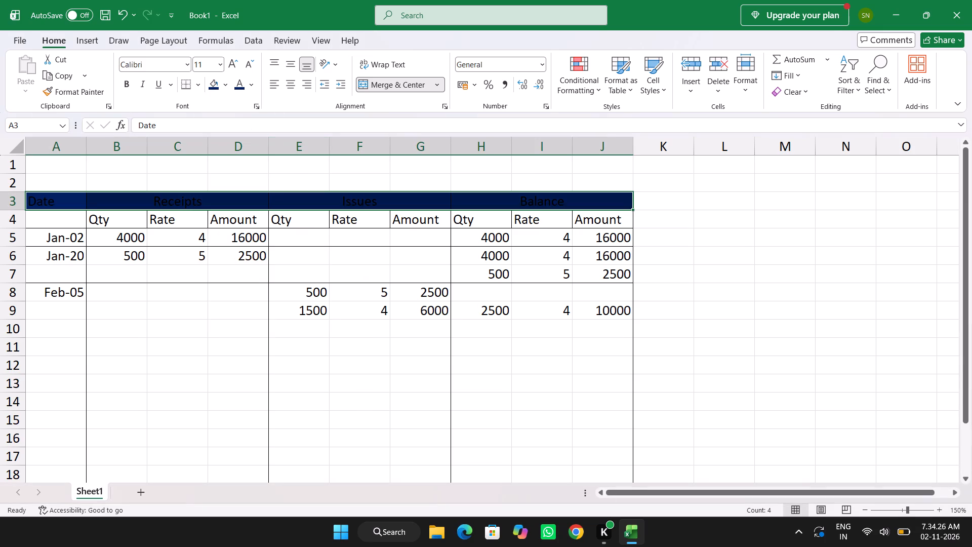
# Set the font colour of the row 3 headings, Date through Balance, to white.
pyautogui.click(249, 84)
pyautogui.click(238, 169)
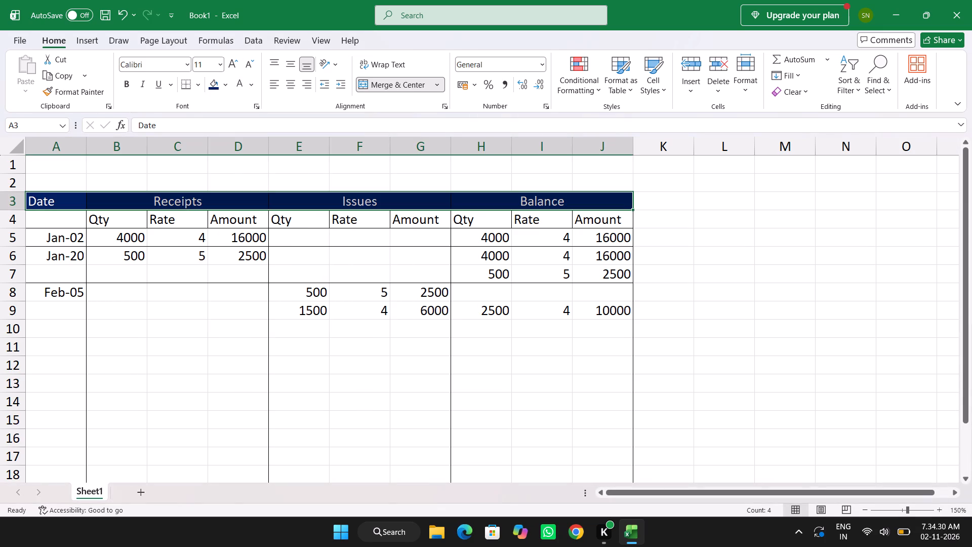
# Apply a bottom border to row 9 from the Date column through the Balance Amount column.
pyautogui.click(75, 314)
pyautogui.hotkey('shift', 'Right')
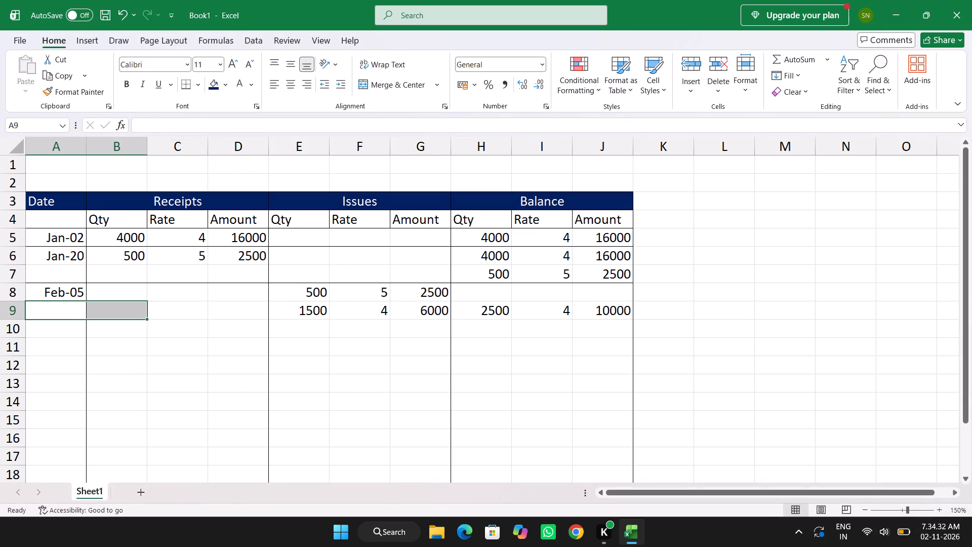
pyautogui.hotkey('shift', 'Right')
pyautogui.hotkey('shift', 'Right')
pyautogui.hotkey('shift', 'Right')
pyautogui.hotkey('shift', 'Right')
pyautogui.hotkey('shift', 'Right')
pyautogui.hotkey('shift', 'Right')
pyautogui.hotkey('shift', 'Right')
pyautogui.hotkey('shift', 'Right')
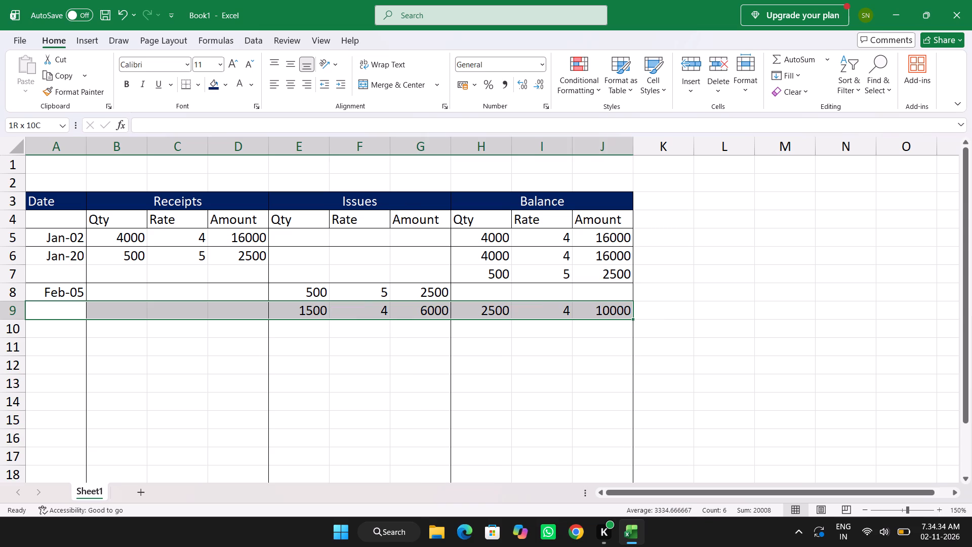
pyautogui.write('hbo')
# Enter the Feb-10 receipt in row 10 with Qty 6000, Rate 6 and Amount 36000.
pyautogui.press('Down')
pyautogui.press('Left')
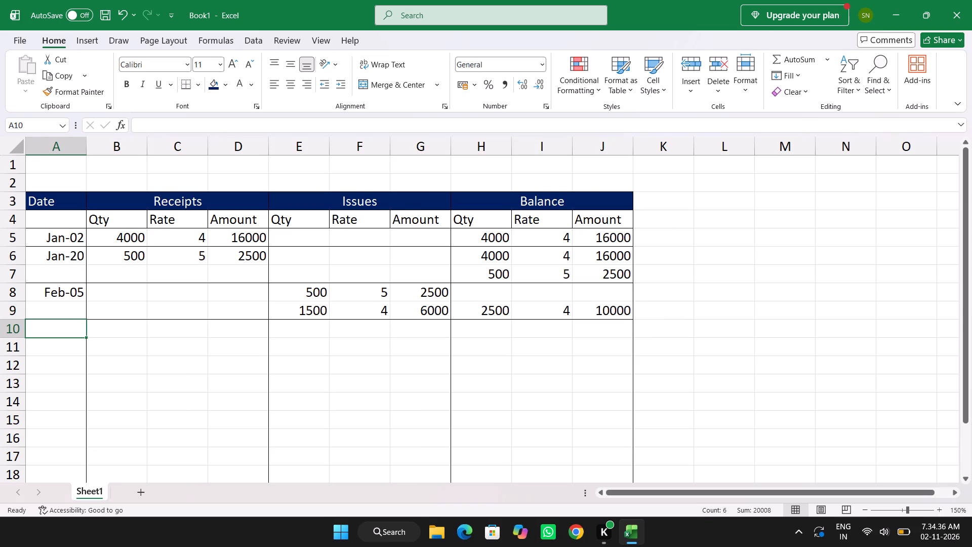
pyautogui.press('Up')
pyautogui.press('Down')
pyautogui.write('eb 10')
pyautogui.press('Right')
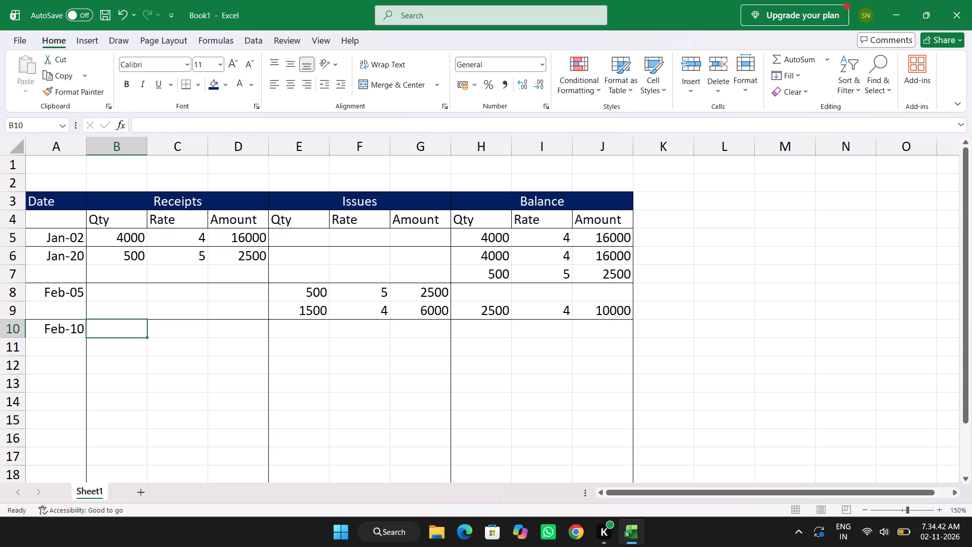
pyautogui.write('6000')
pyautogui.press('Right')
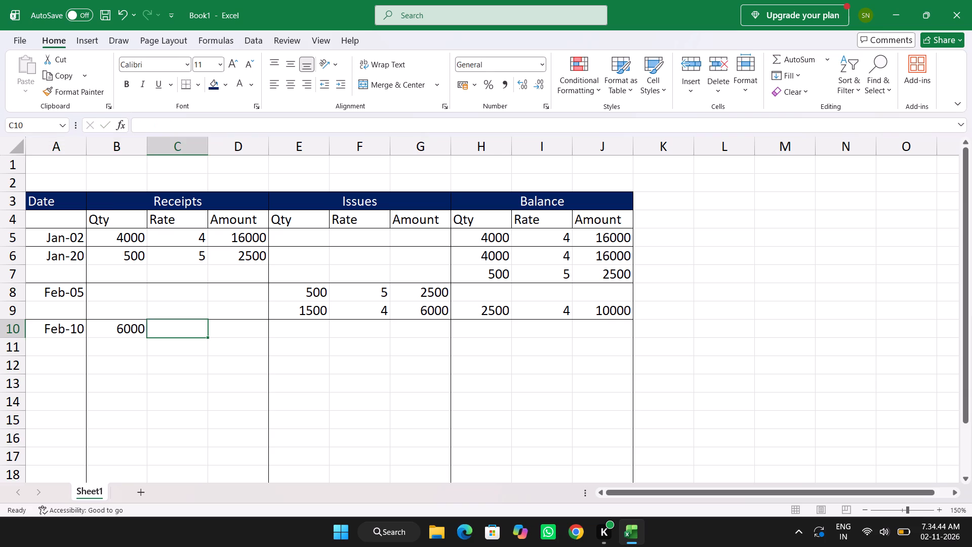
pyautogui.press('6')
pyautogui.press('Right')
pyautogui.write('36000')
pyautogui.press('Right')
# Enter the row 10 Balance for Feb-10 as Qty 6000, Rate 6 and Amount 36000.
pyautogui.press('Right')
pyautogui.press('Right')
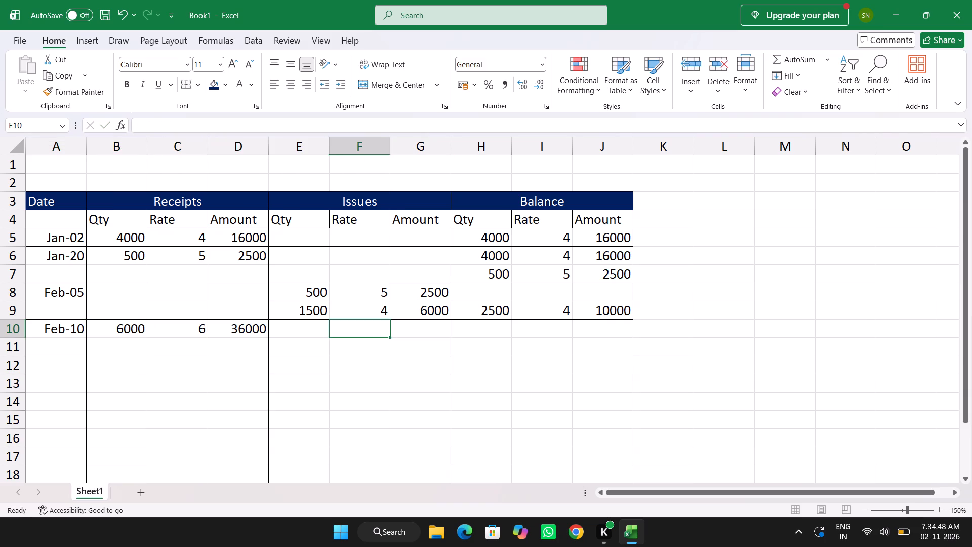
pyautogui.press('Right')
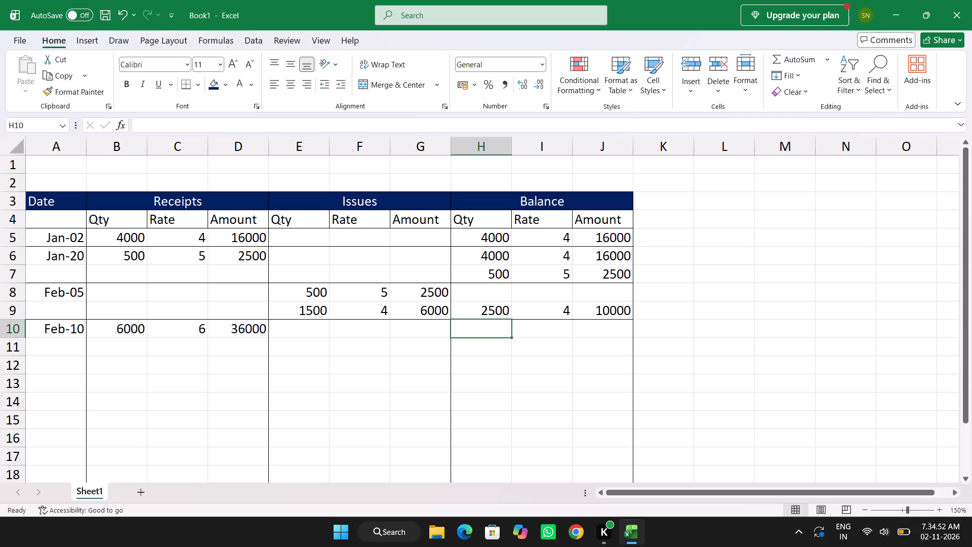
pyautogui.write('6000')
pyautogui.press('Right')
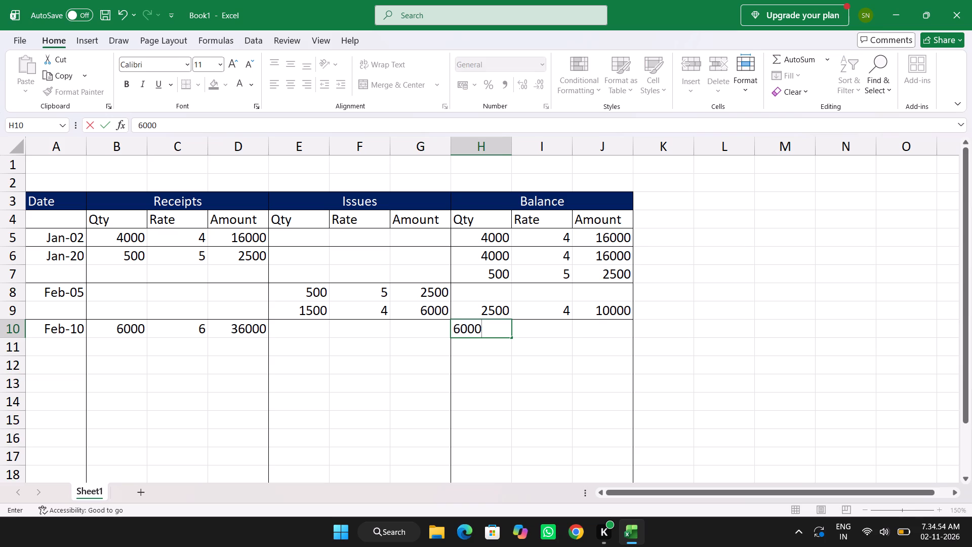
pyautogui.press('6')
pyautogui.press('Right')
pyautogui.write('36000')
pyautogui.press('Down')
# Add a second Feb-10 Balance line in row 11 with Qty 2500, Rate 4 and Amount 10000.
pyautogui.press('Left')
pyautogui.press('Left')
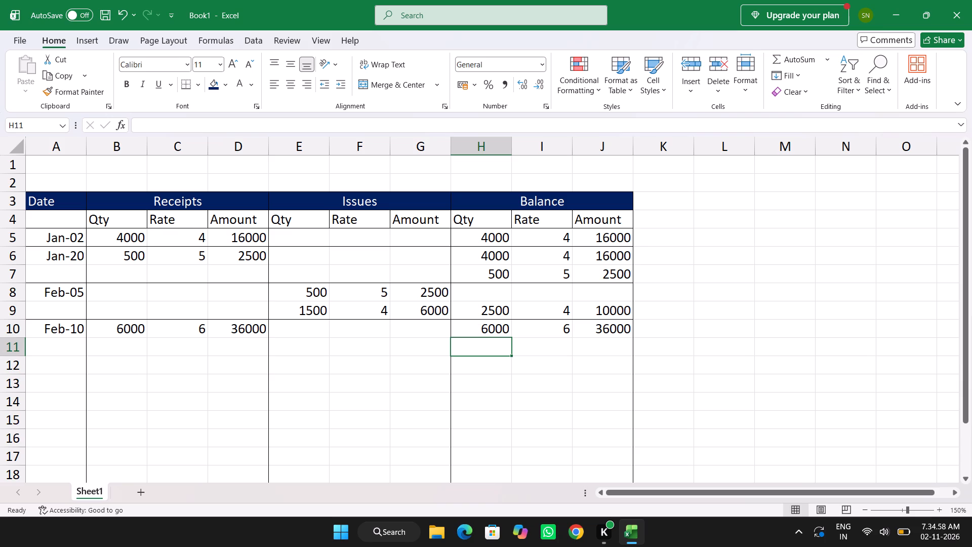
pyautogui.write('2500')
pyautogui.press('Right')
pyautogui.press('4')
pyautogui.press('Right')
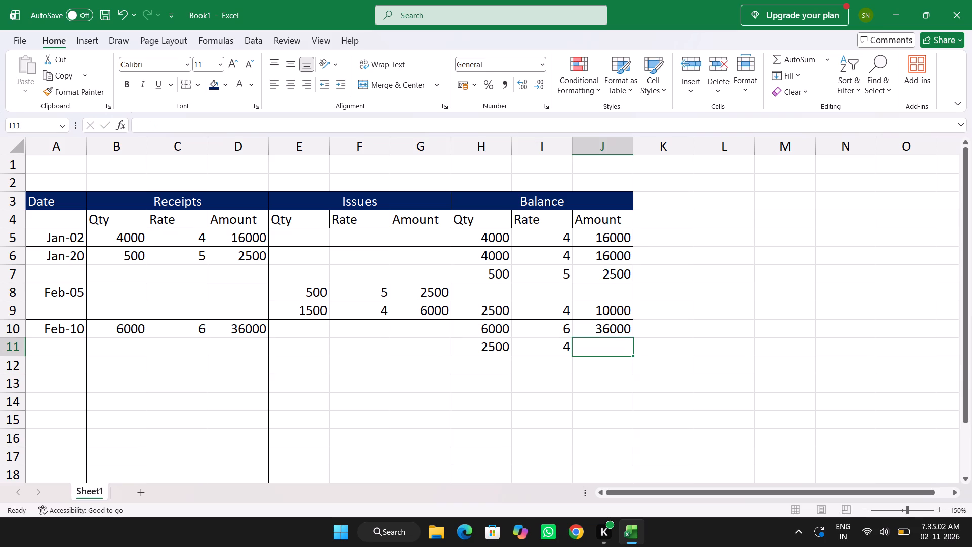
pyautogui.write('10000')
pyautogui.press('Down')
# Try to apply a bottom border to row 11 from the Date column through the Balance Amount column.
pyautogui.press('Left')
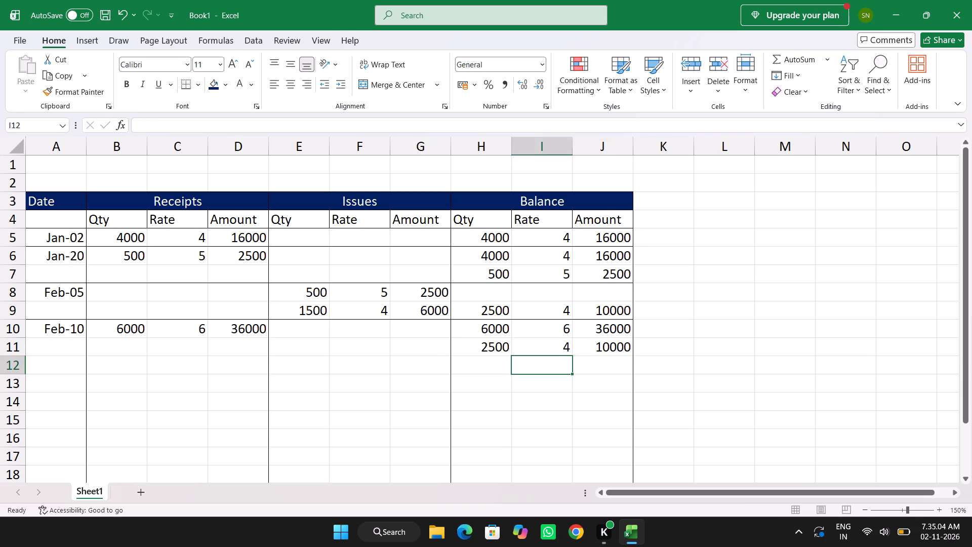
pyautogui.press('Left')
pyautogui.press('Left')
pyautogui.press('Left')
pyautogui.press('Left')
pyautogui.press('Left')
pyautogui.press('Left')
pyautogui.press('Left')
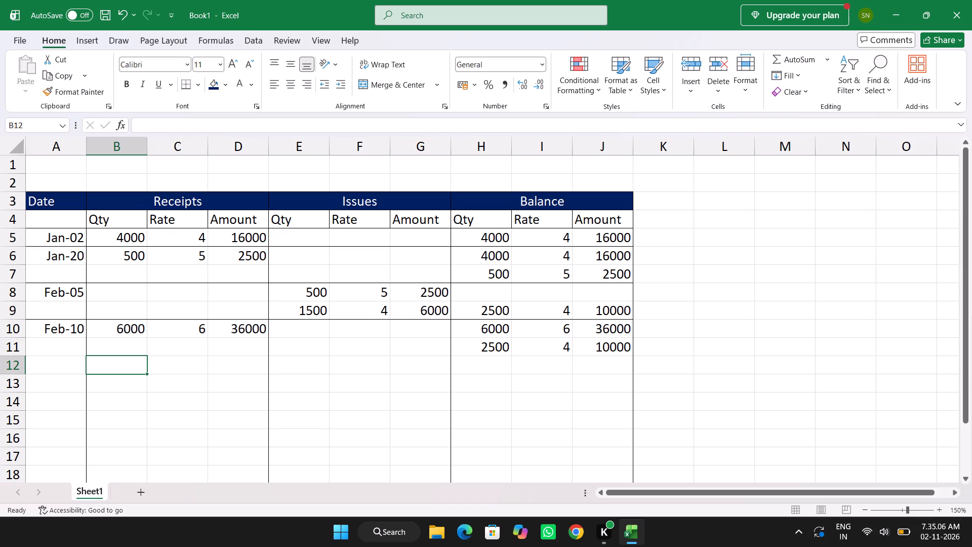
pyautogui.press('Left')
pyautogui.press('Up')
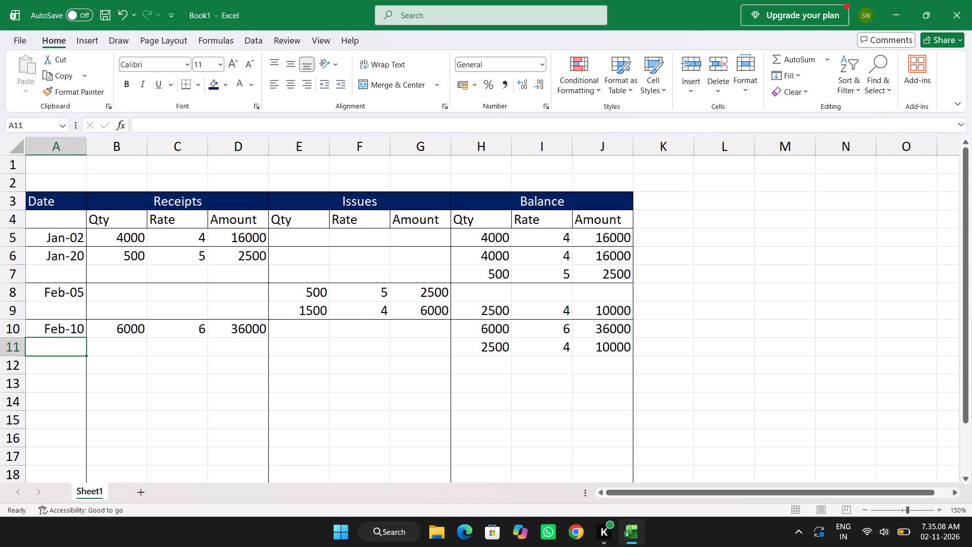
pyautogui.hotkey('shift', 'Right')
pyautogui.hotkey('shift', 'Right')
pyautogui.hotkey('shift', 'Right')
pyautogui.hotkey('shift', 'Right')
pyautogui.hotkey('shift', 'Right')
pyautogui.hotkey('shift', 'Right')
pyautogui.hotkey('shift', 'Right')
pyautogui.hotkey('shift', 'Right')
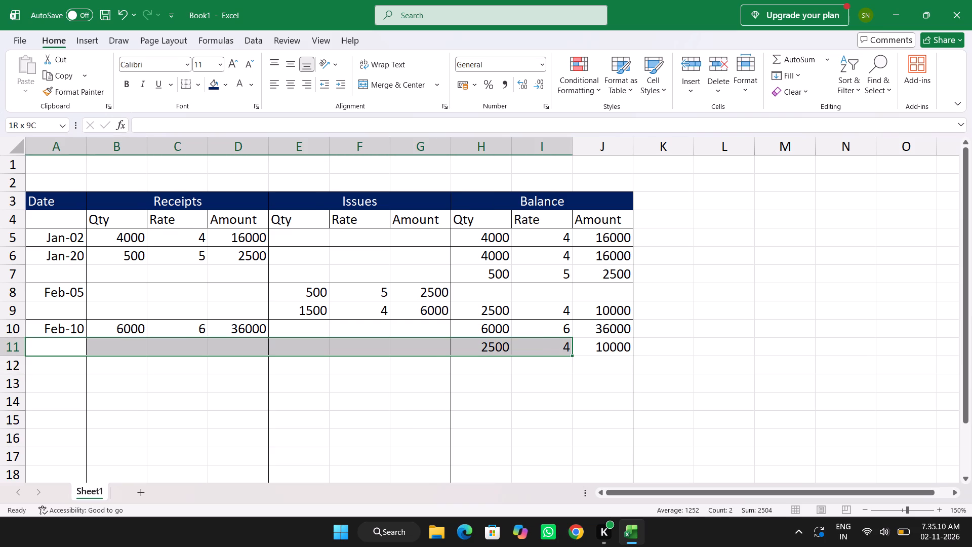
pyautogui.hotkey('shift', 'Right')
pyautogui.write('hbpo')
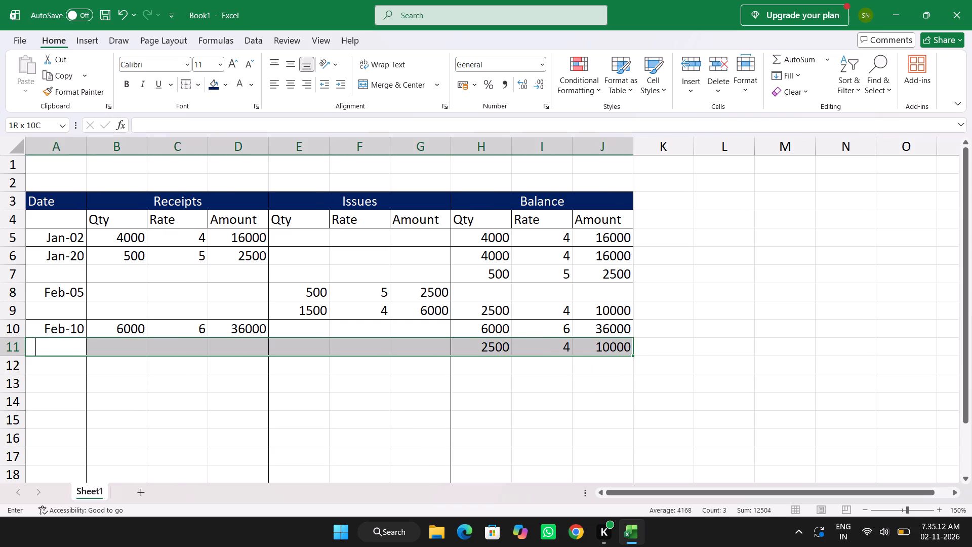
pyautogui.press('Down')
# Apply a bottom border to row 11 from the Date column through the Balance Amount column.
pyautogui.press('Left')
pyautogui.press('Up')
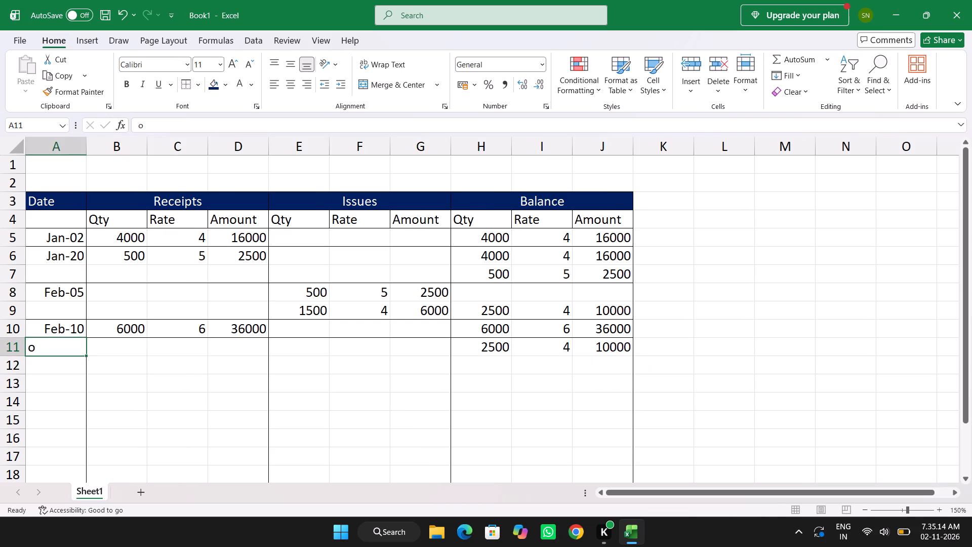
pyautogui.hotkey('shift', 'Right')
pyautogui.hotkey('shift', 'Right')
pyautogui.hotkey('shift', 'Right')
pyautogui.hotkey('shift', 'Right')
pyautogui.hotkey('shift', 'Right')
pyautogui.hotkey('shift', 'Right')
pyautogui.hotkey('shift', 'Right')
pyautogui.hotkey('shift', 'Right')
pyautogui.hotkey('shift', 'Right')
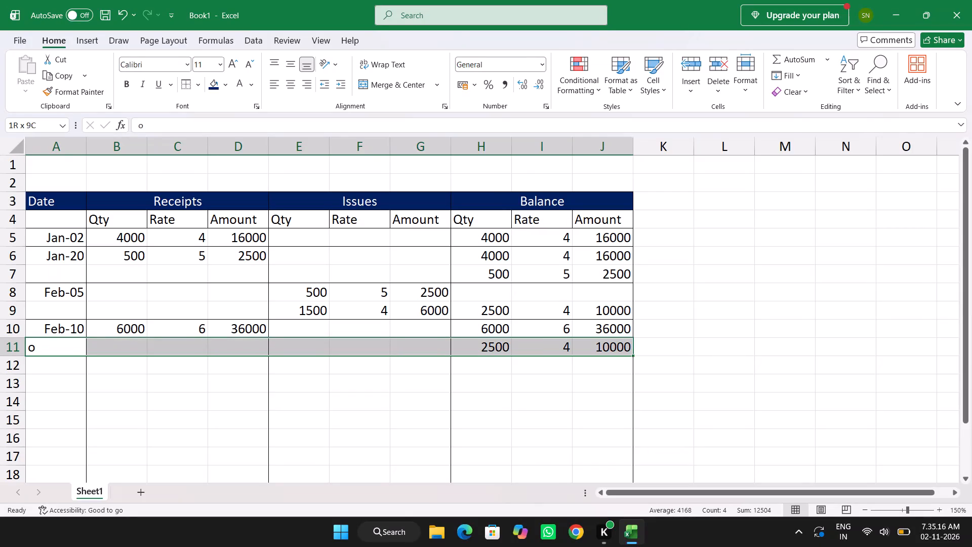
pyautogui.hotkey('shift', 'Right')
pyautogui.hotkey('shift', 'Left')
pyautogui.write('hbo')
# Enter the Feb-12 issue in row 12 with Qty 4000, Rate 6 and Amount 24000.
pyautogui.press('Down')
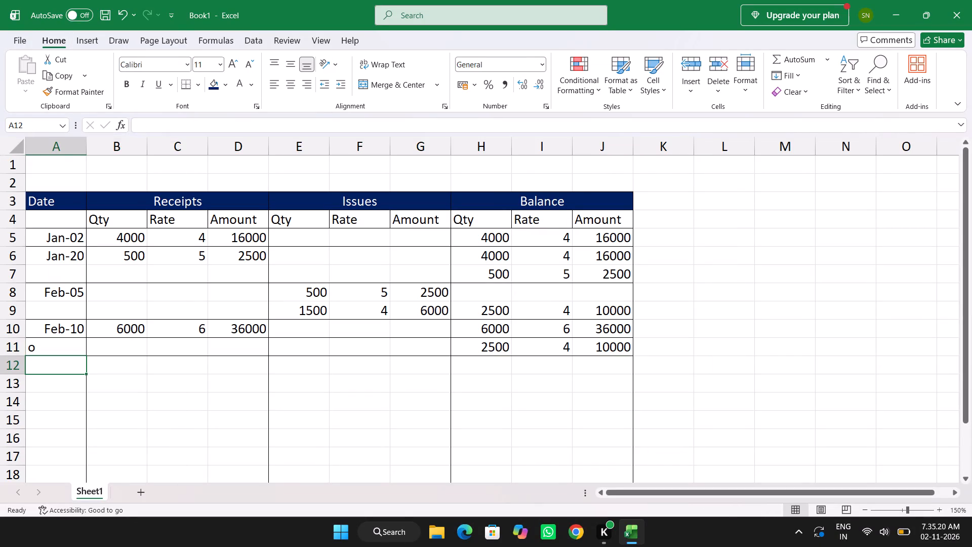
pyautogui.write('eb 12')
pyautogui.press('Right')
pyautogui.press('Right')
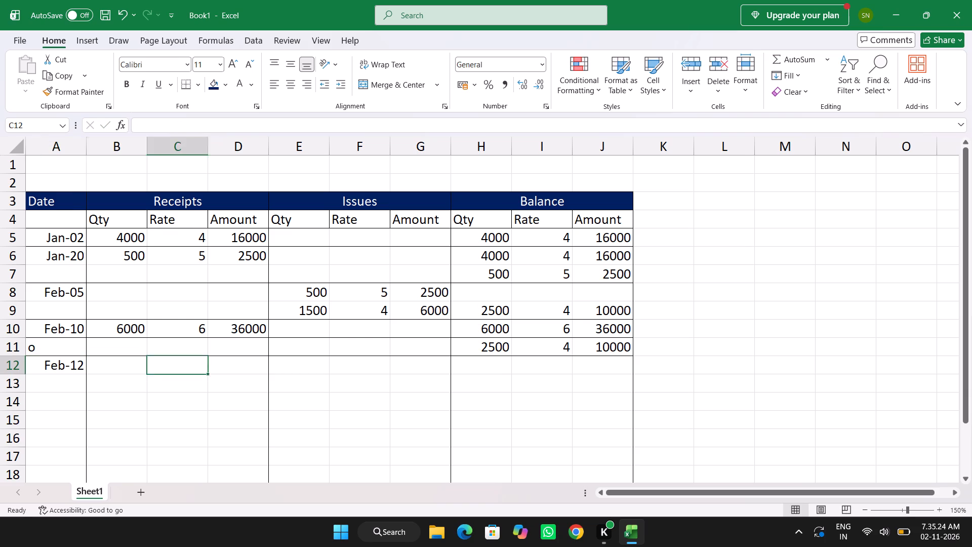
pyautogui.press('Right')
pyautogui.press('Right')
pyautogui.write('4000')
pyautogui.press('Right')
pyautogui.press('6')
pyautogui.press('Right')
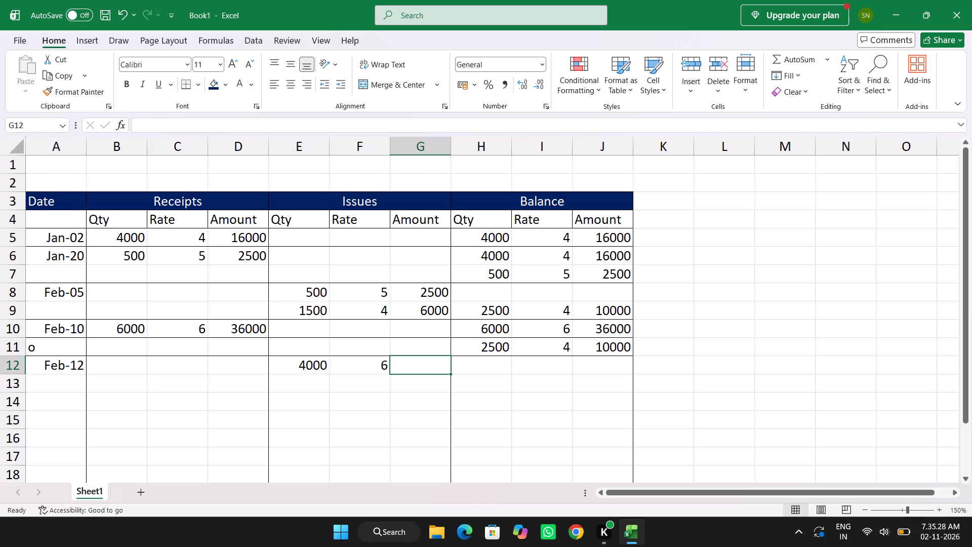
pyautogui.write('24000')
pyautogui.press('Right')
# Enter the row 12 Balance for Feb-12 as Qty 2000, Rate 6 and Amount 12000.
pyautogui.write('2000')
pyautogui.press('Right')
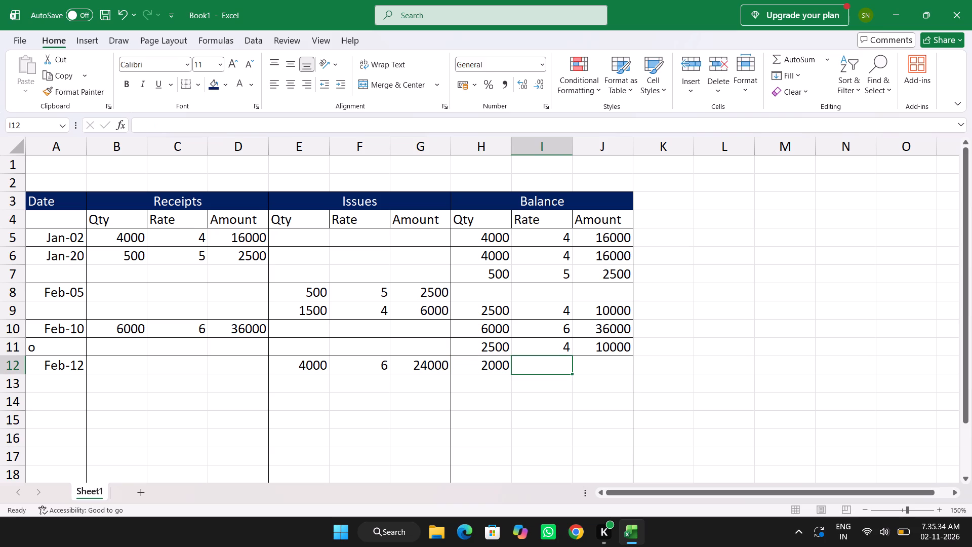
pyautogui.press('4')
pyautogui.press('BackSpace')
pyautogui.press('6')
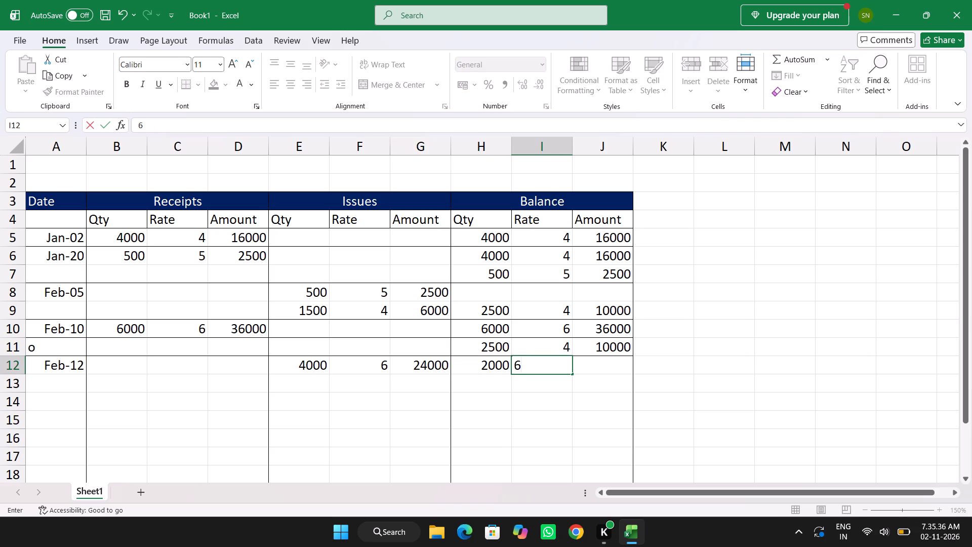
pyautogui.press('Right')
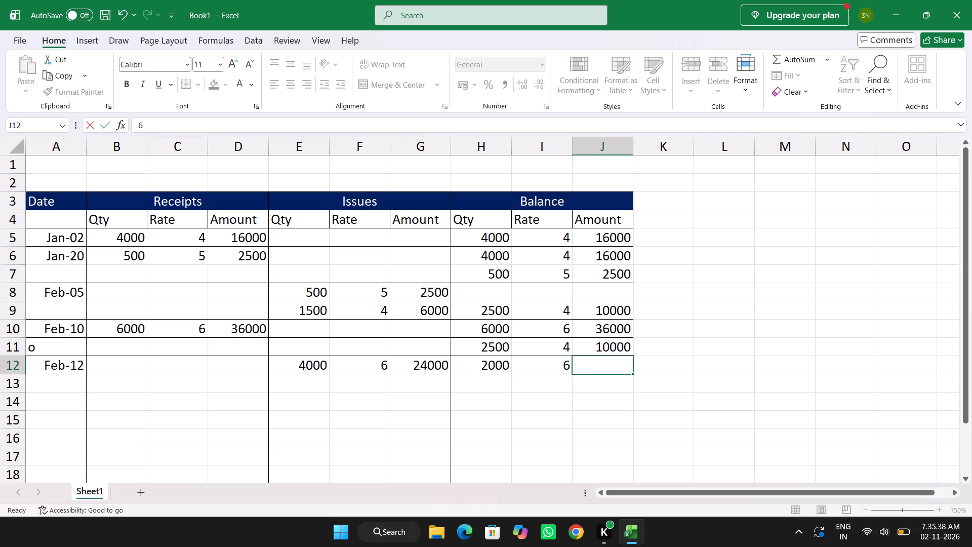
pyautogui.write('12000')
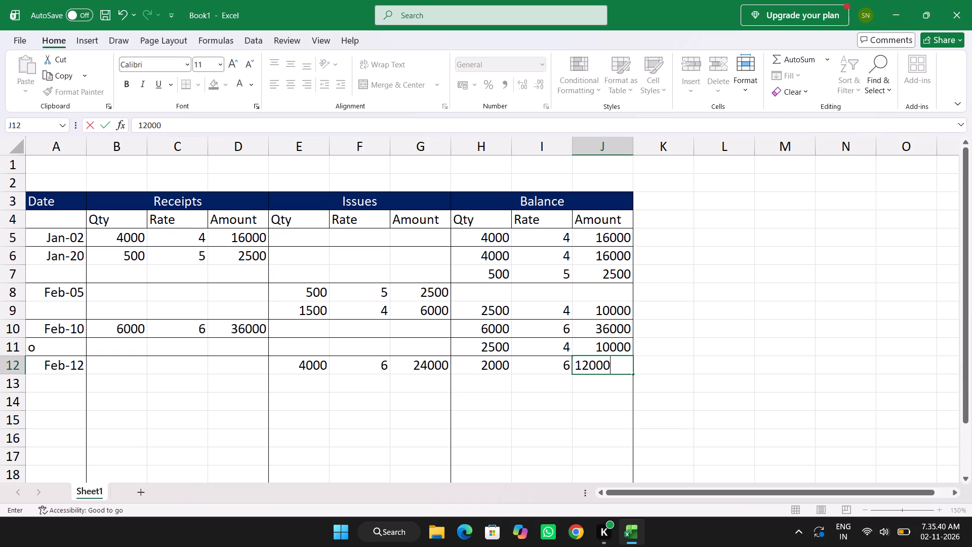
pyautogui.press('Down')
# Add a second Feb-12 Balance line in row 13 with Qty 2500, Rate 4 and Amount 10000.
pyautogui.press('Left')
pyautogui.press('Left')
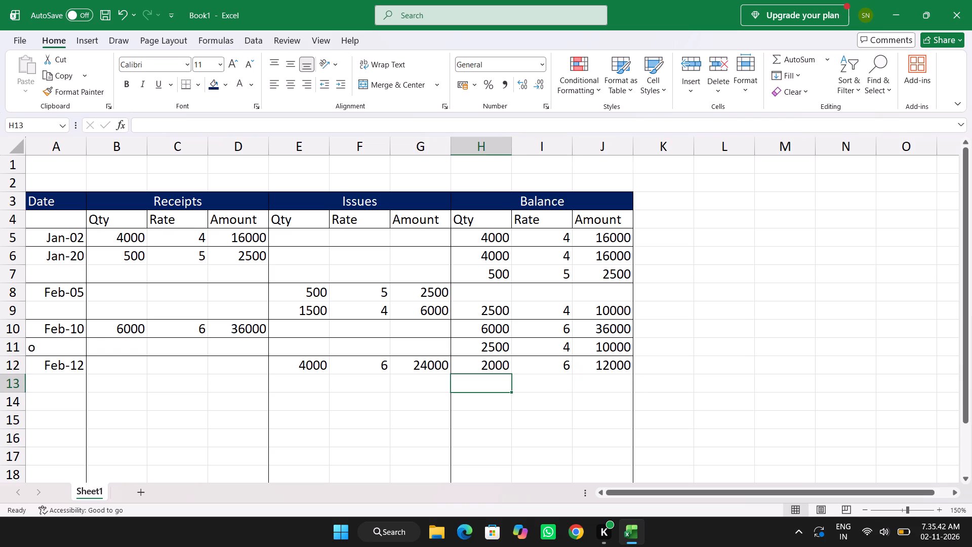
pyautogui.write('2500')
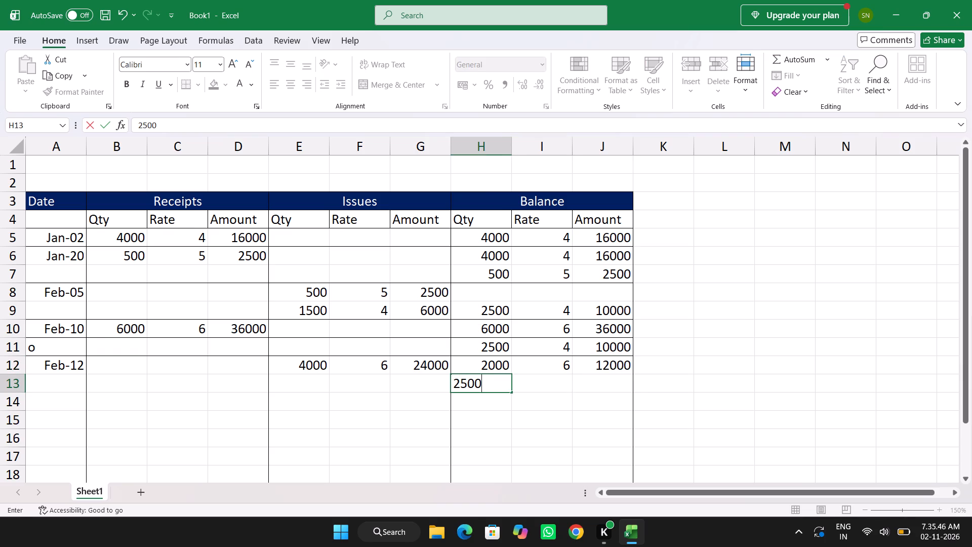
pyautogui.press('Right')
pyautogui.press('4')
pyautogui.press('Right')
pyautogui.write('10000')
pyautogui.press('Down')
pyautogui.press('Left')
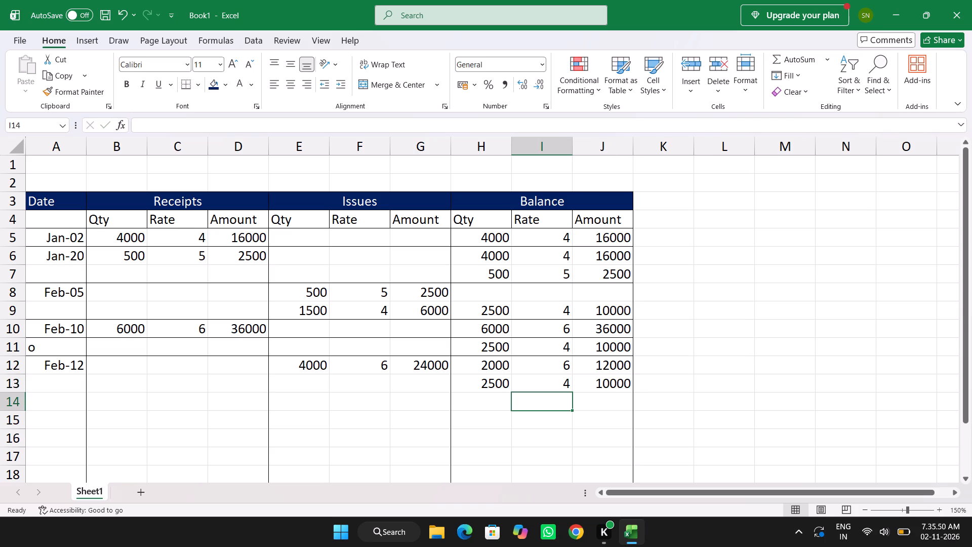
pyautogui.press('Left')
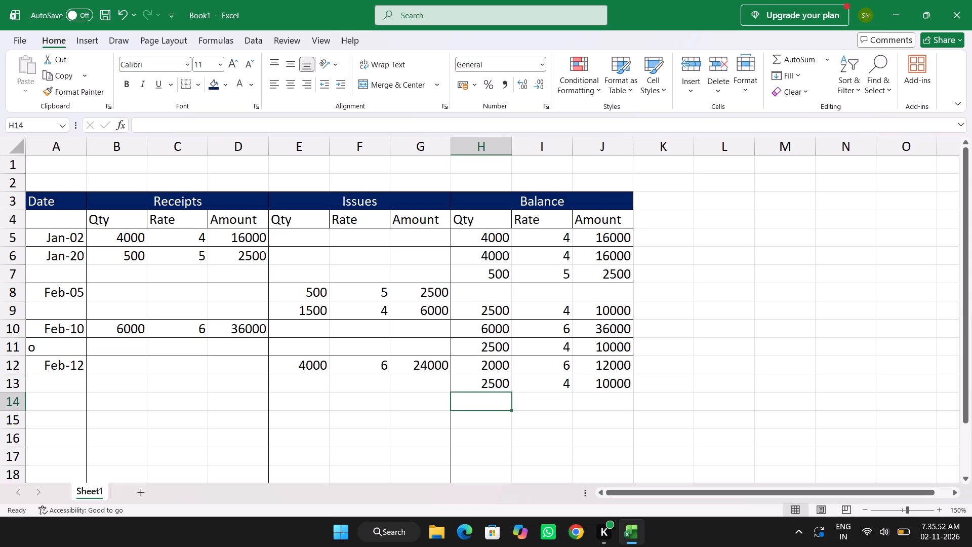
pyautogui.press('Left')
pyautogui.press('Up')
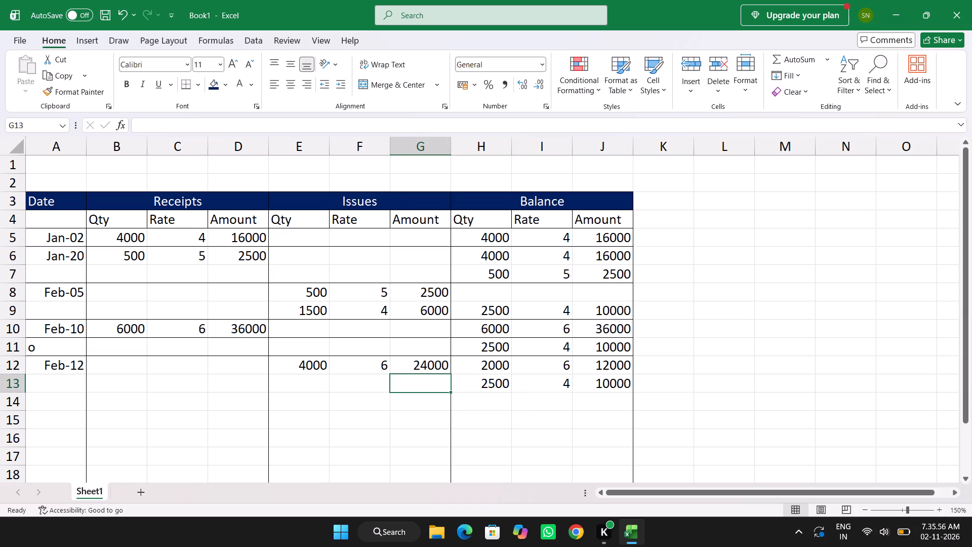
# Apply a bottom border to row 13 from the Date column through the Balance Amount column.
pyautogui.press('Left')
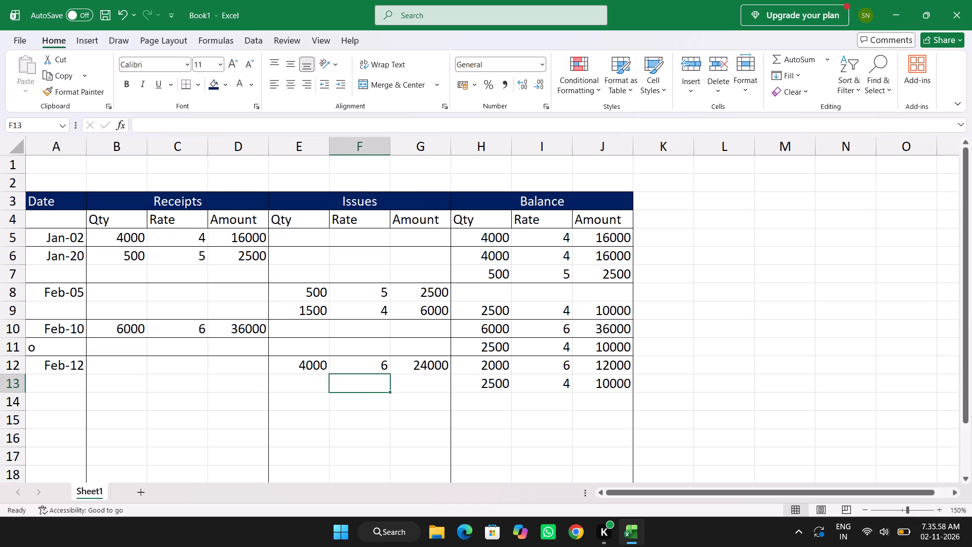
pyautogui.press('Left')
pyautogui.press('Left')
pyautogui.press('Left')
pyautogui.press('Left')
pyautogui.press('Left')
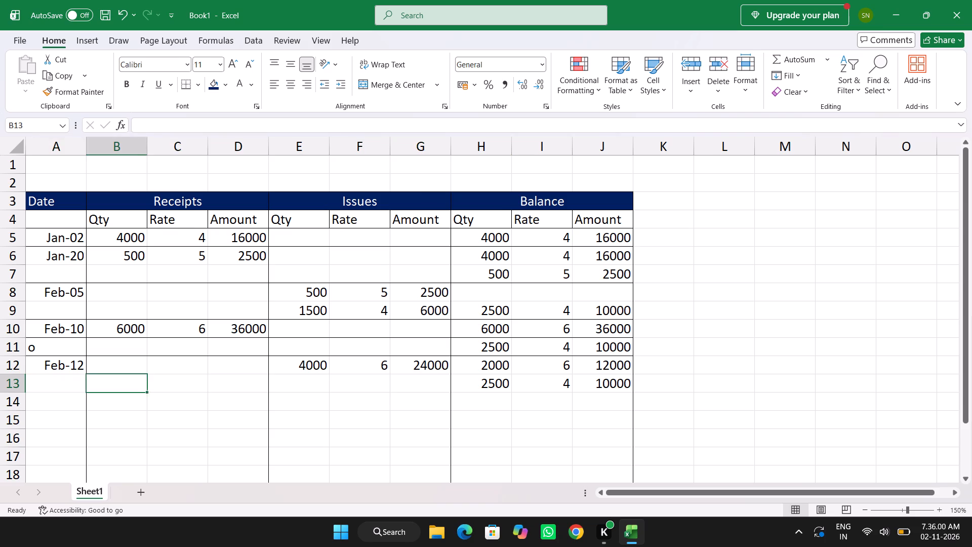
pyautogui.hotkey('shift', 'Right')
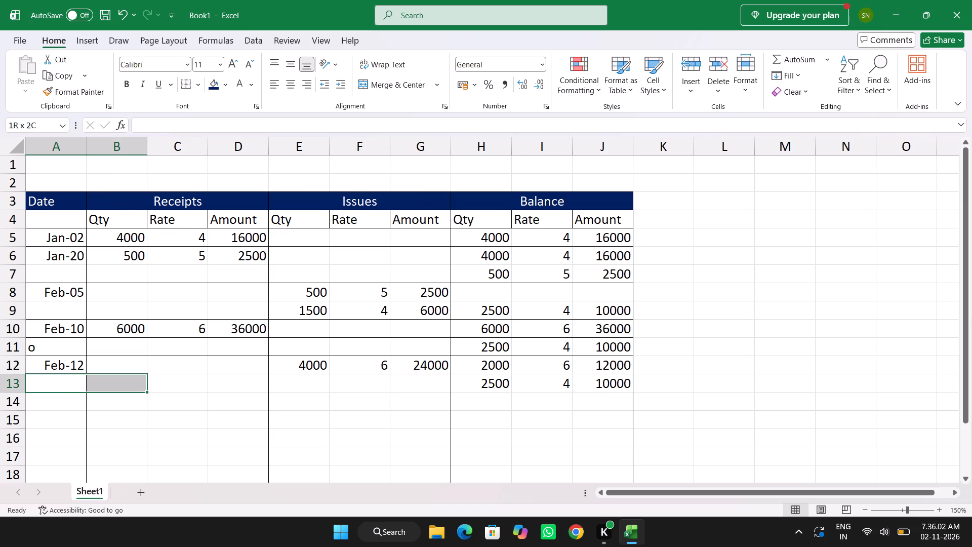
pyautogui.hotkey('shift', 'Right')
pyautogui.hotkey('shift', 'Right')
pyautogui.hotkey('shift', 'Right')
pyautogui.hotkey('shift', 'Right')
pyautogui.hotkey('shift', 'Right')
pyautogui.hotkey('shift', 'Right')
pyautogui.hotkey('shift', 'Right')
pyautogui.hotkey('shift', 'Right')
pyautogui.hotkey('shift', 'Right')
pyautogui.hotkey('shift', 'Left')
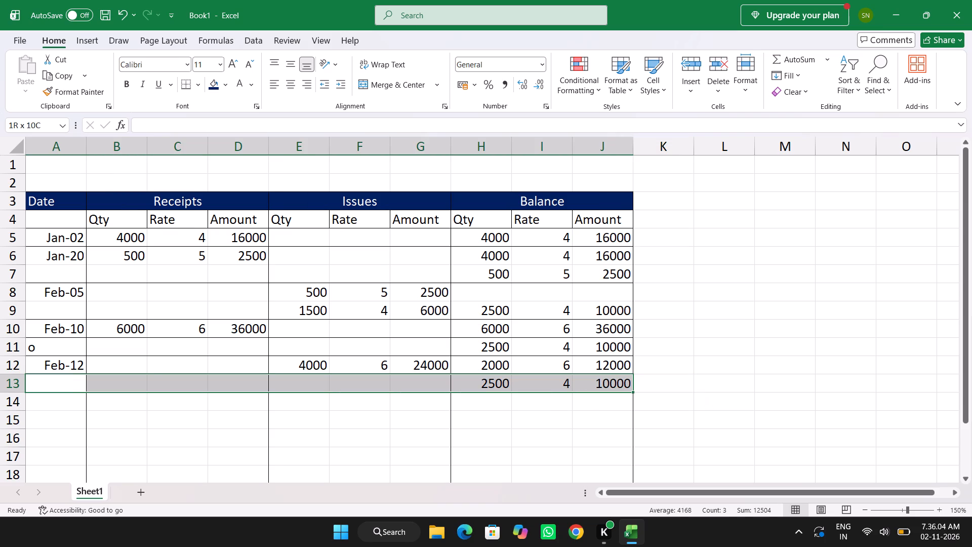
pyautogui.write('hbo')
pyautogui.press('Down')
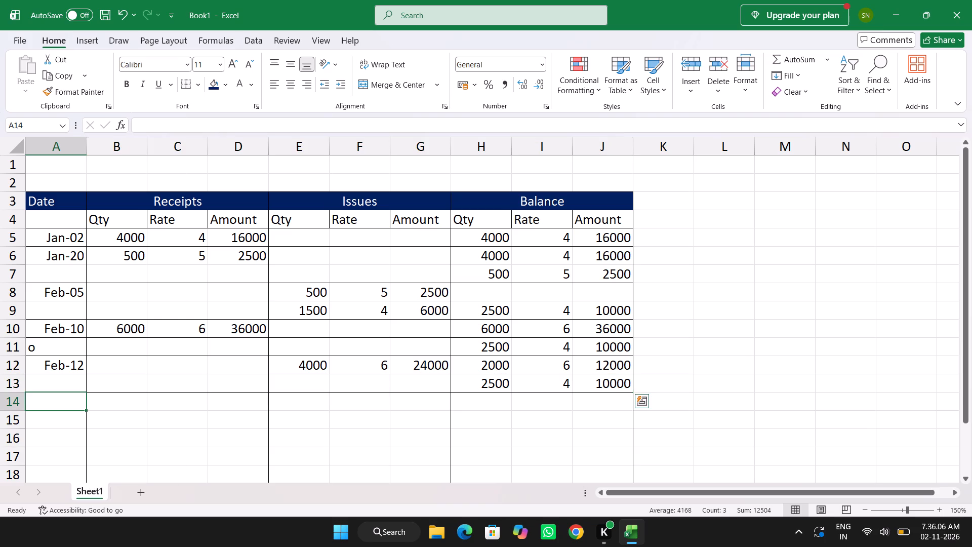
# Hide the worksheet gridlines.
pyautogui.press('Left')
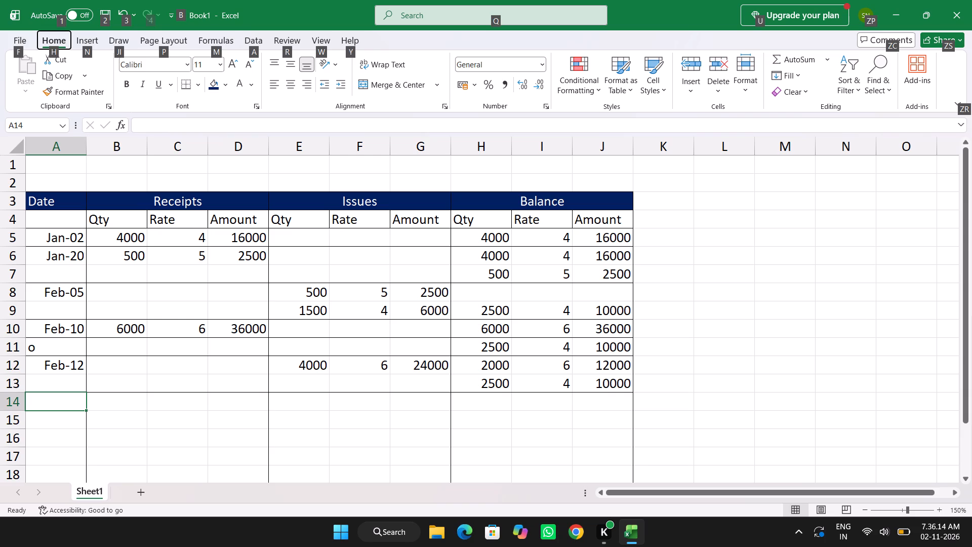
pyautogui.press('w')
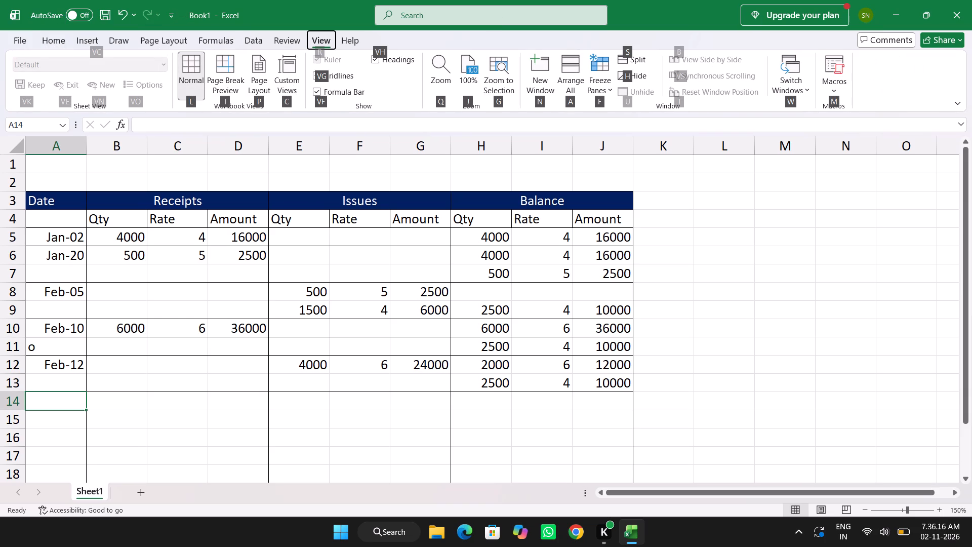
pyautogui.write('vg')
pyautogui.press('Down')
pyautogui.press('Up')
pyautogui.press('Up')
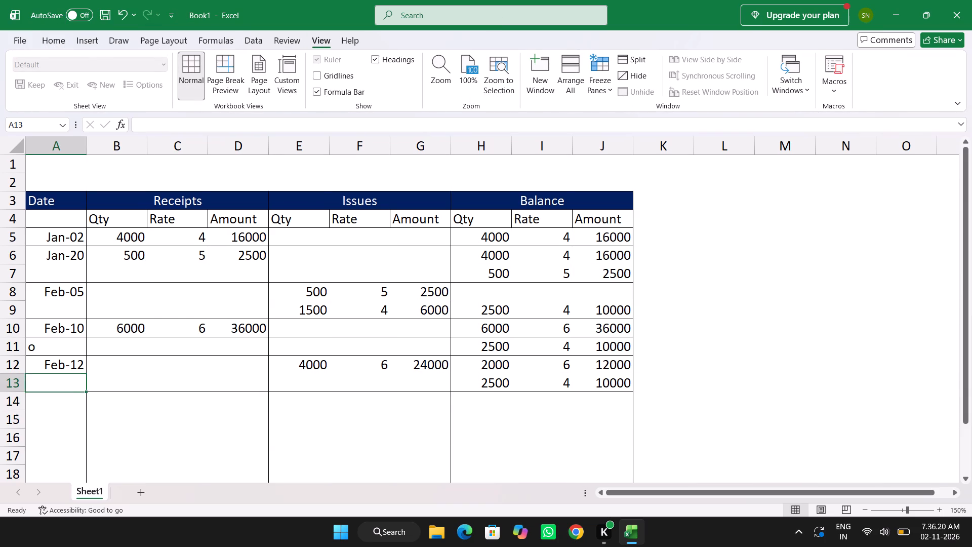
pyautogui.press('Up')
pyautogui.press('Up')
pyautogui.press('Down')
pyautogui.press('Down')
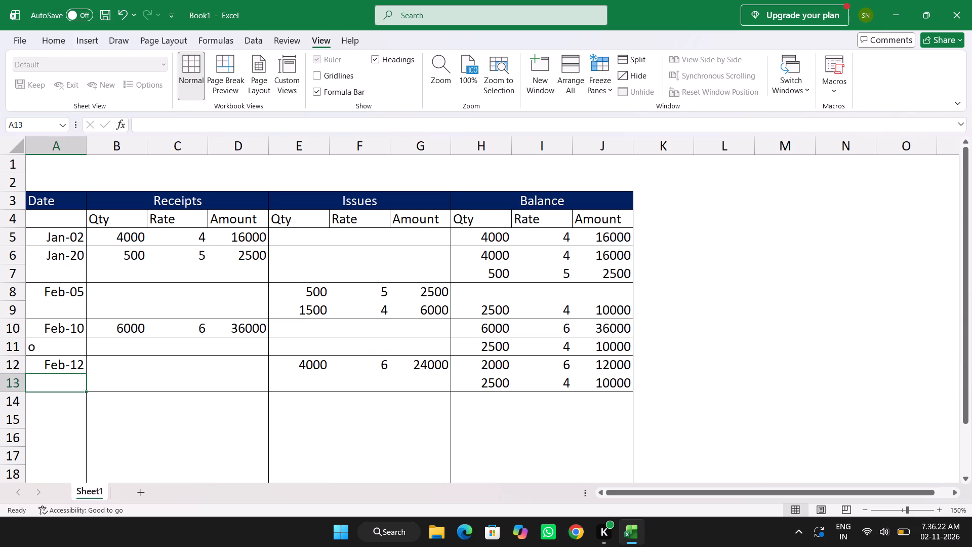
# Enter the Mar-02 issue in row 14 with Qty 1000, Rate 6 and Amount 6000.
pyautogui.press('Down')
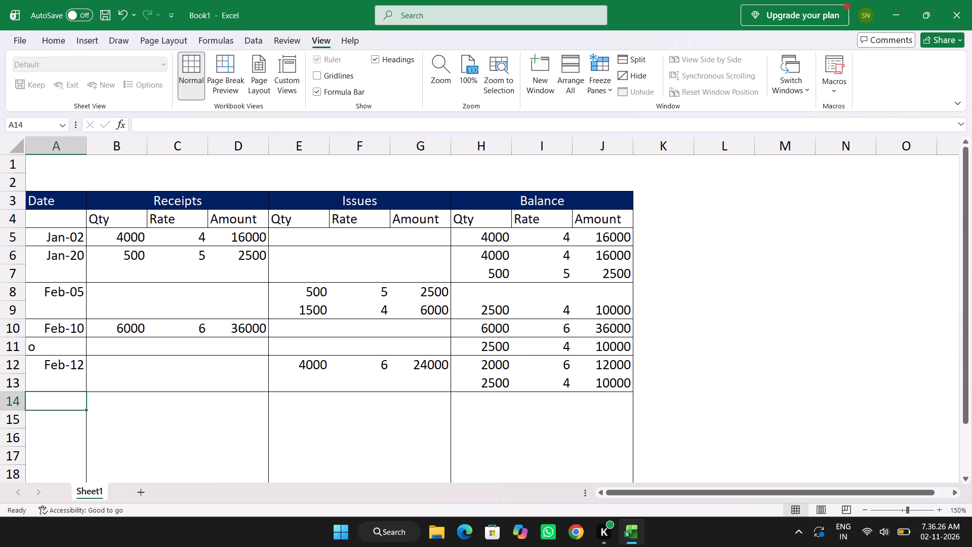
pyautogui.write('arc2')
pyautogui.press('BackSpace')
pyautogui.press('BackSpace')
pyautogui.press('space')
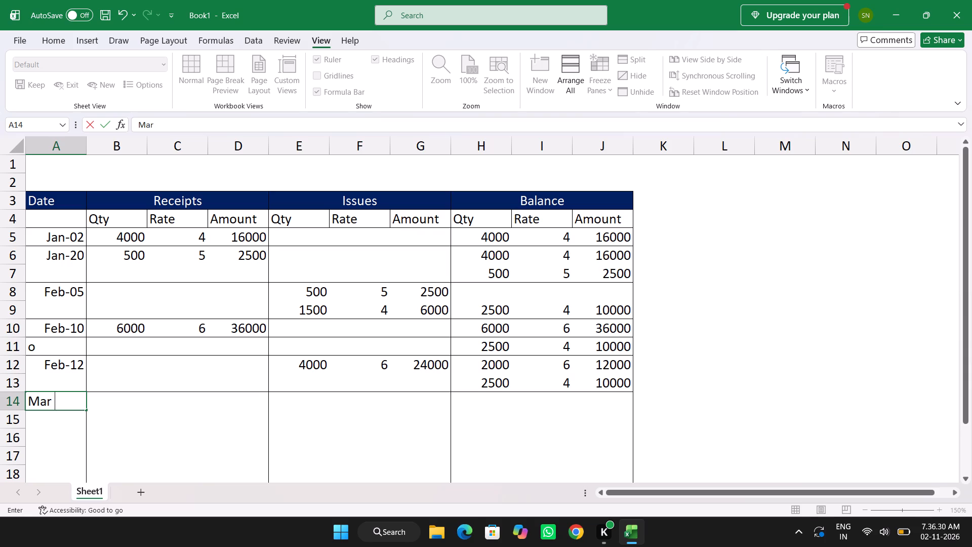
pyautogui.write('2')
pyautogui.press('Right')
pyautogui.press('Right')
pyautogui.press('Right')
pyautogui.press('Right')
pyautogui.write('1000')
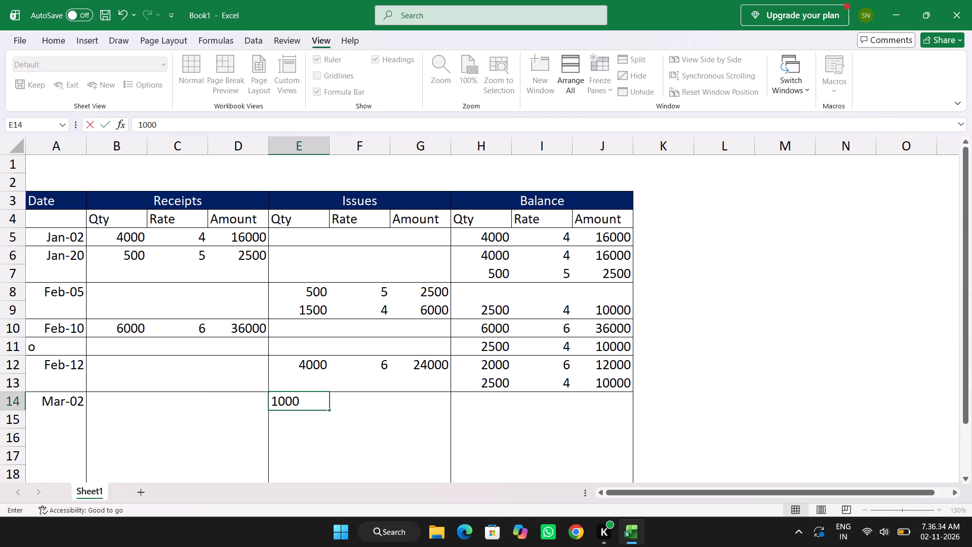
pyautogui.press('Right')
pyautogui.press('6')
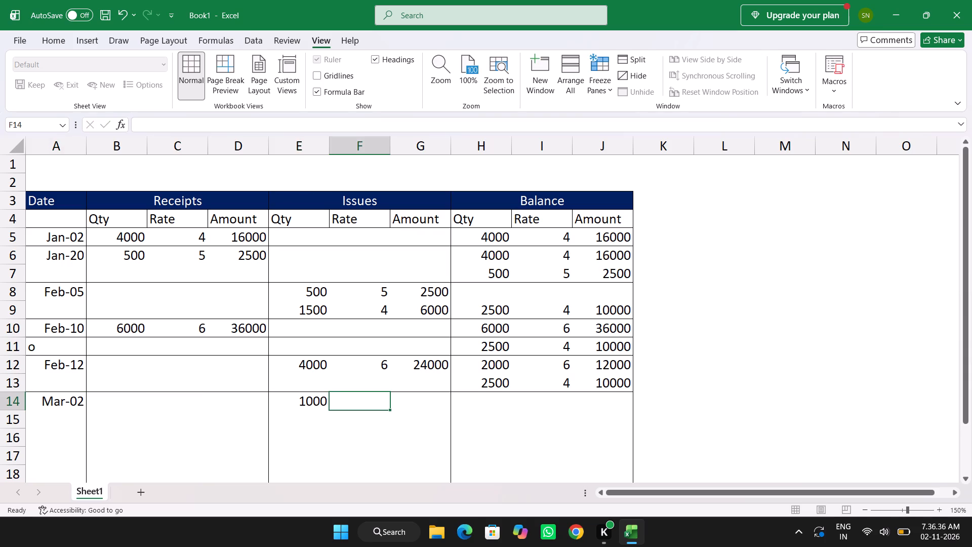
pyautogui.press('Right')
pyautogui.write('6000')
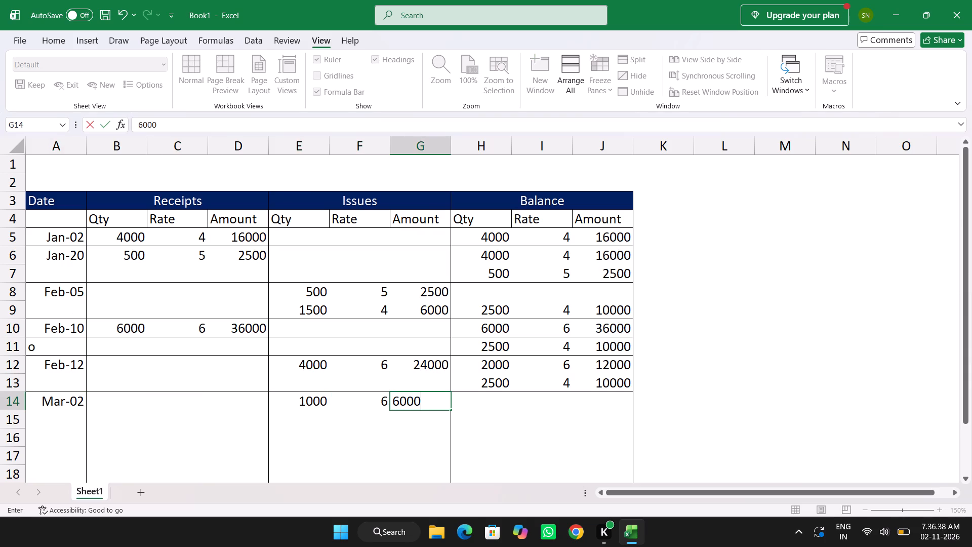
# Enter the row 14 Balance for Mar-02 as Qty 1000, Rate 6 and Amount 6000.
pyautogui.press('Right')
pyautogui.write('1000')
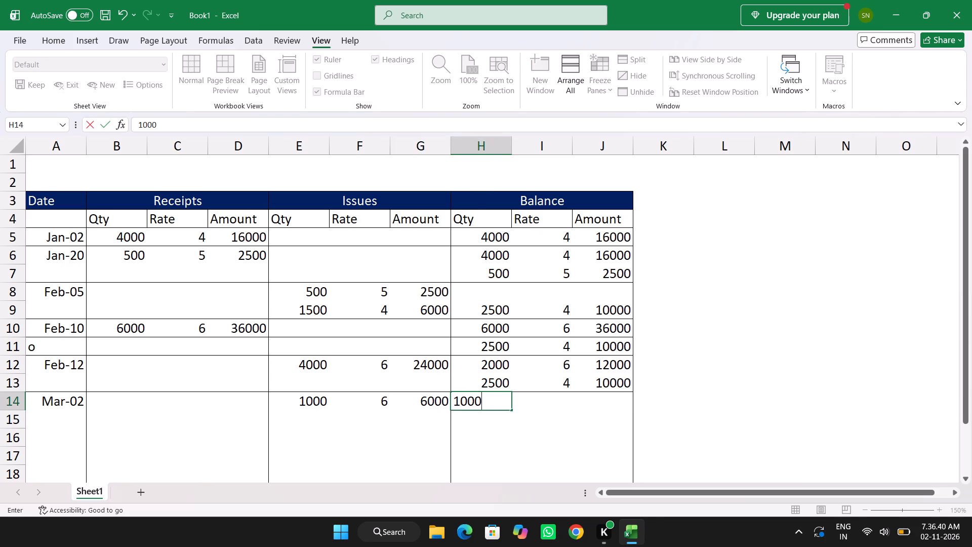
pyautogui.press('Right')
pyautogui.press('6')
pyautogui.press('Right')
pyautogui.write('6000')
pyautogui.press('Down')
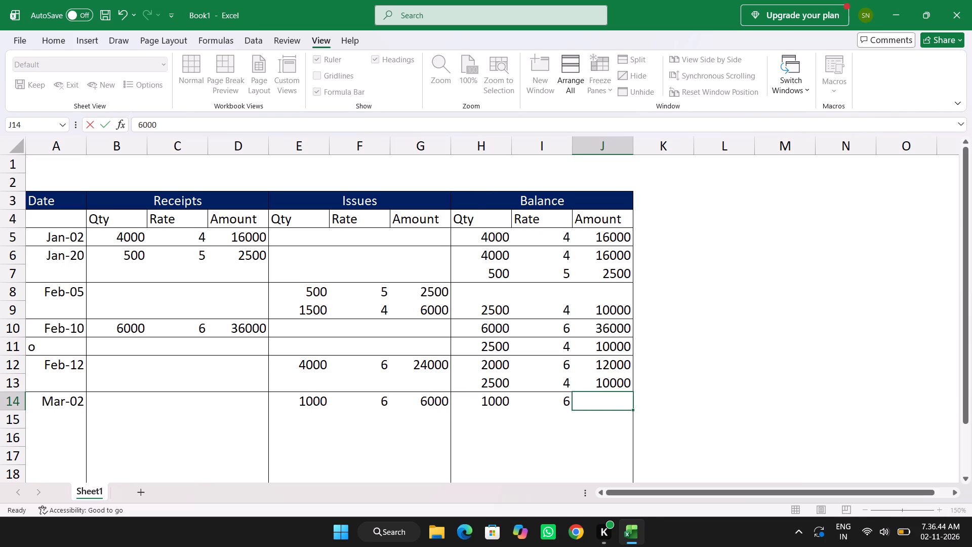
# Add a second Mar-02 Balance line in row 15 with Qty 2500, Rate 4 and Amount 10000.
pyautogui.press('Left')
pyautogui.press('Left')
pyautogui.press('Left')
pyautogui.press('Right')
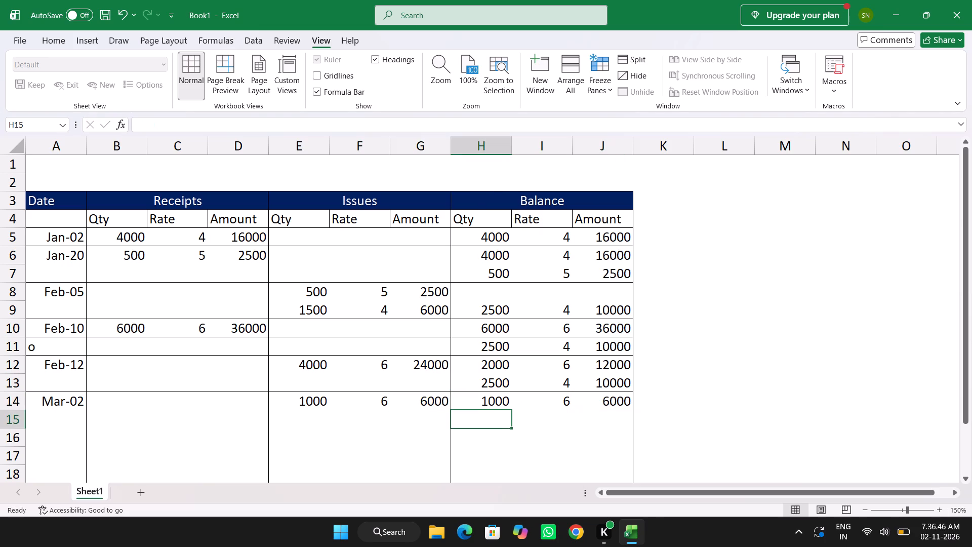
pyautogui.write('250')
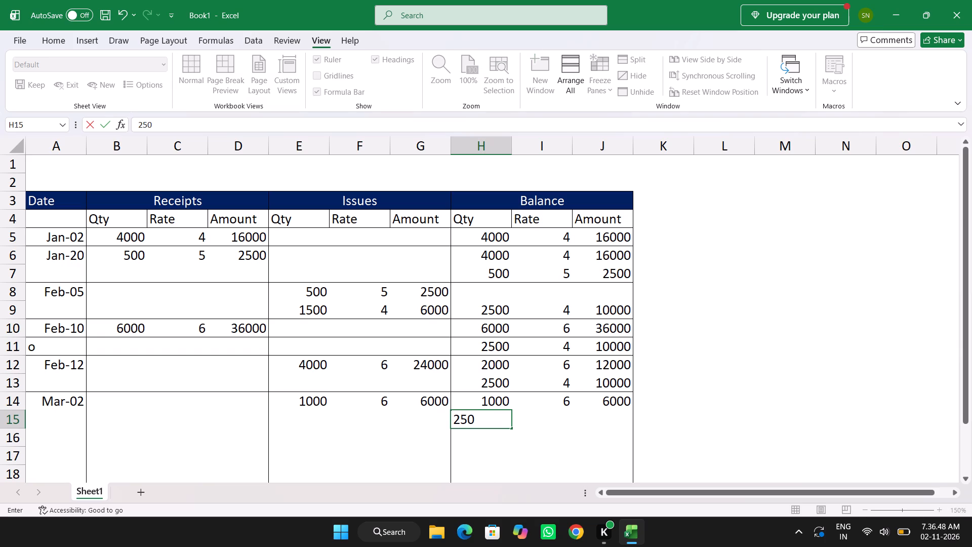
pyautogui.press('0')
pyautogui.press('Right')
pyautogui.press('4')
pyautogui.press('Right')
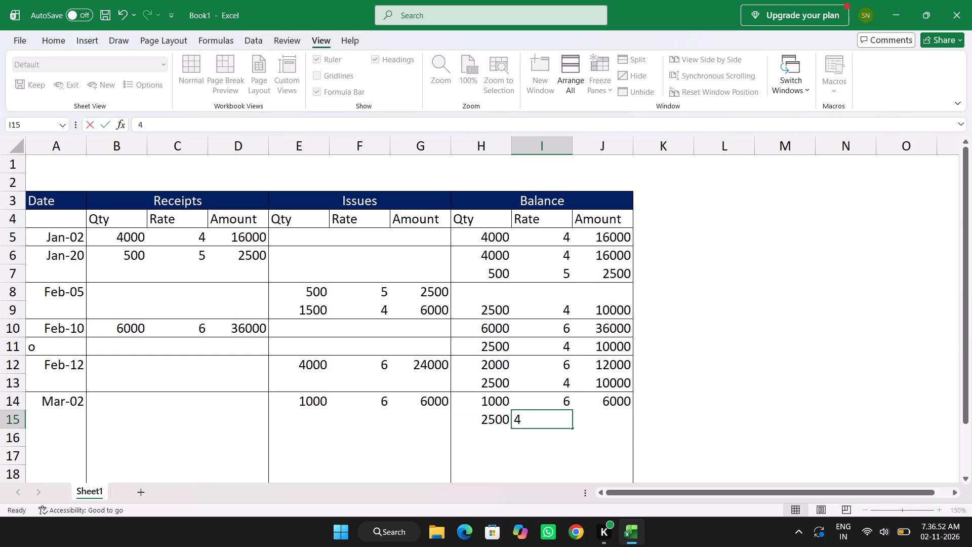
pyautogui.write('10000')
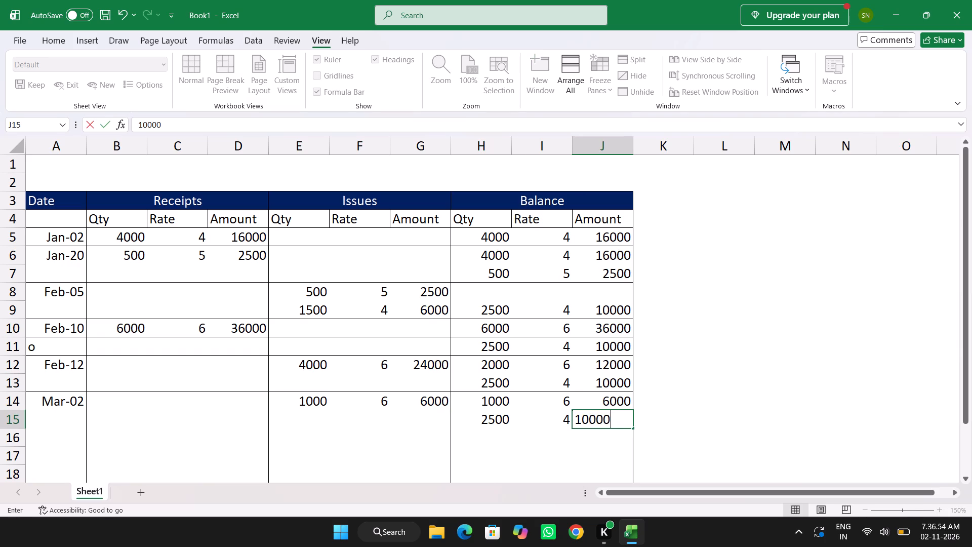
# Apply a bottom border to row 15 from the Date column through the Balance Amount column.
pyautogui.press('Down')
pyautogui.press('Left')
pyautogui.press('Left')
pyautogui.press('Left')
pyautogui.press('Up')
pyautogui.press('Left')
pyautogui.press('Left')
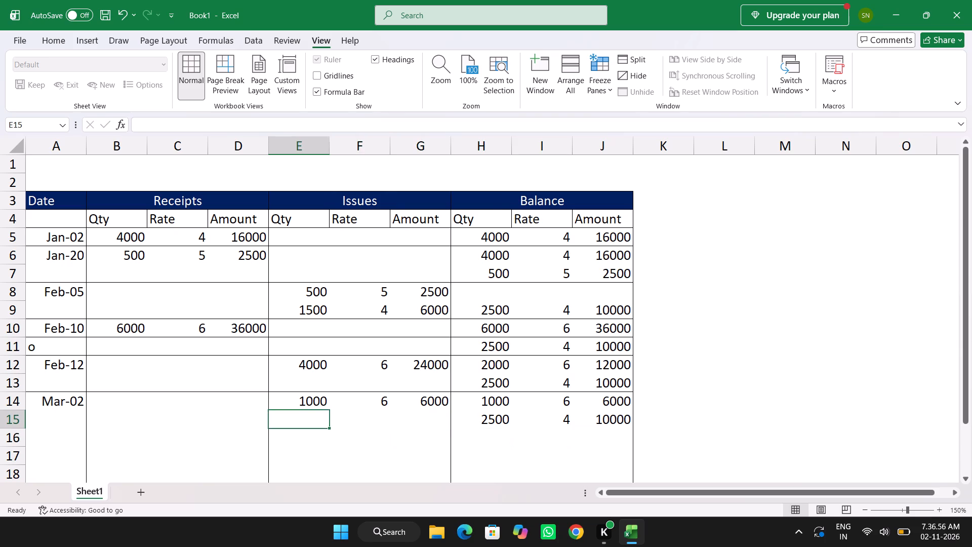
pyautogui.press('Left')
pyautogui.press('Left')
pyautogui.press('Left')
pyautogui.press('Left')
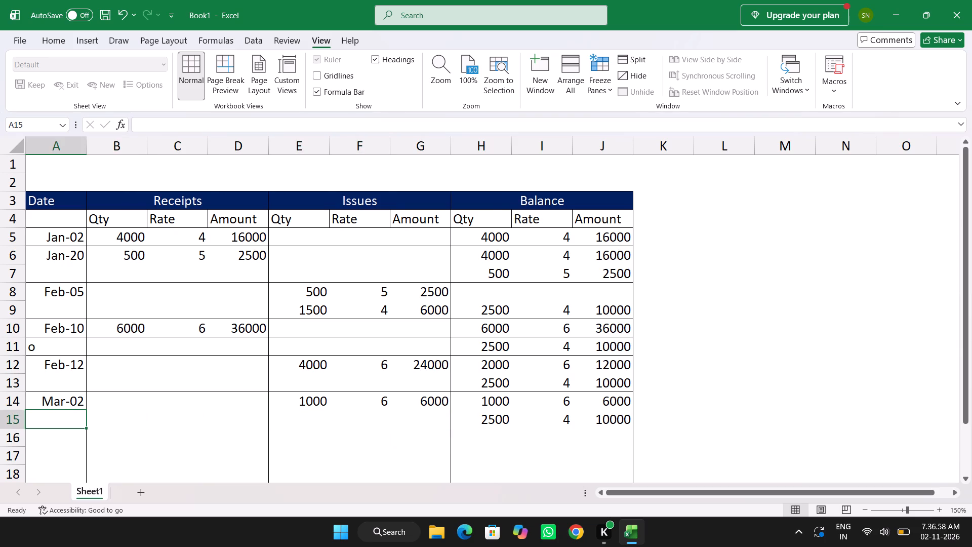
pyautogui.hotkey('shift', 'Right')
pyautogui.hotkey('shift', 'Right')
pyautogui.hotkey('shift', 'Right')
pyautogui.hotkey('shift', 'Right')
pyautogui.hotkey('shift', 'Right')
pyautogui.hotkey('shift', 'Right')
pyautogui.hotkey('shift', 'Right')
pyautogui.hotkey('shift', 'Right')
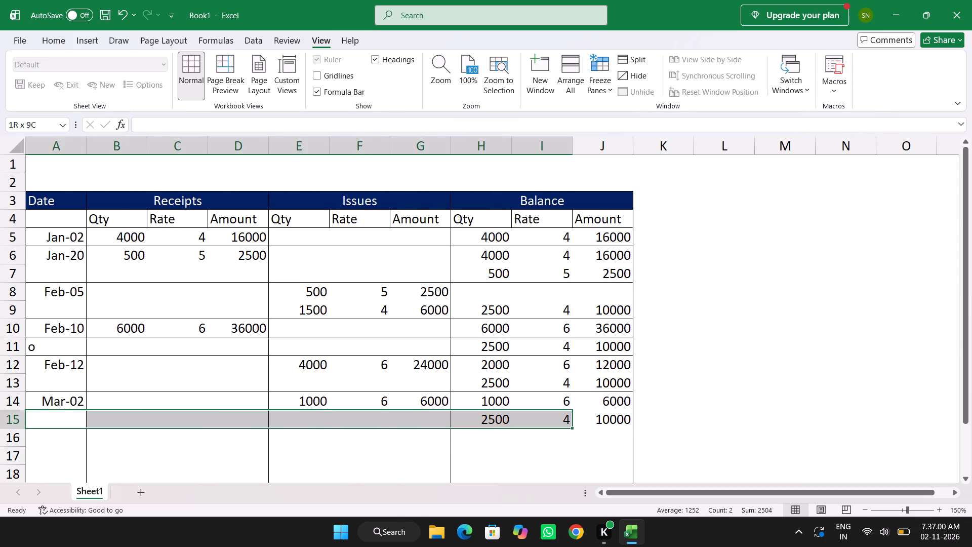
pyautogui.hotkey('shift', 'Right')
pyautogui.write('hbo')
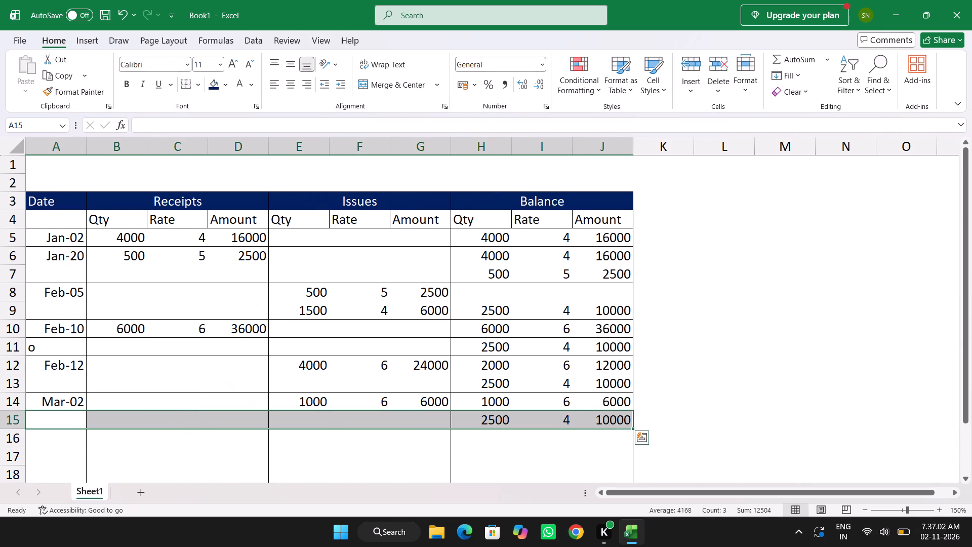
pyautogui.press('Down')
# Enter the Mar-05 issue in row 16 with Qty 1000, Rate 6 and Amount 6000.
pyautogui.press('Left')
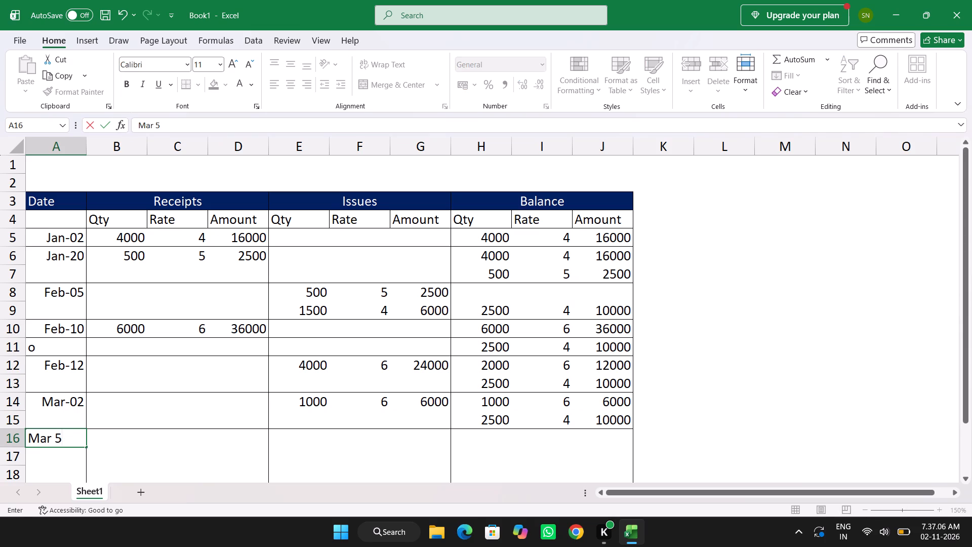
pyautogui.press('Right')
pyautogui.press('Right')
pyautogui.press('Right')
pyautogui.press('Right')
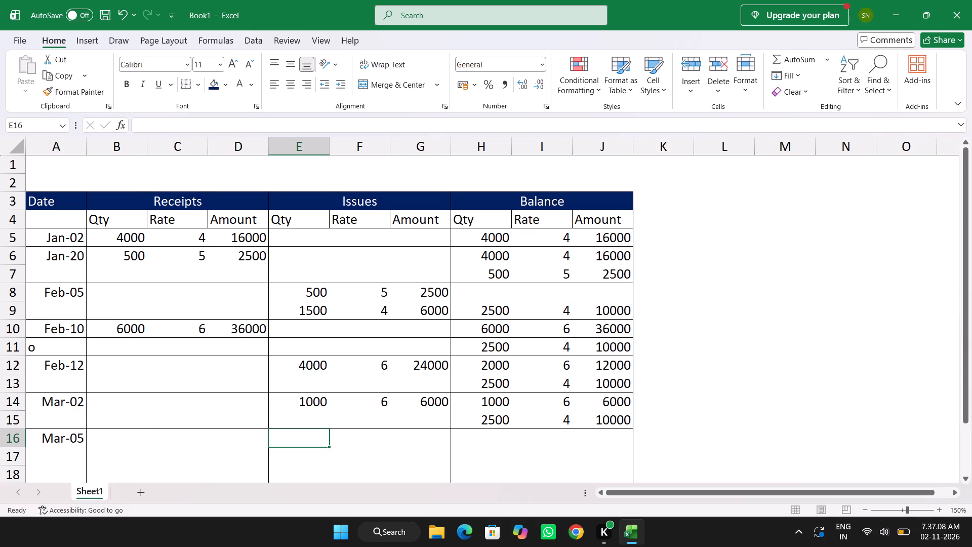
pyautogui.write('1000')
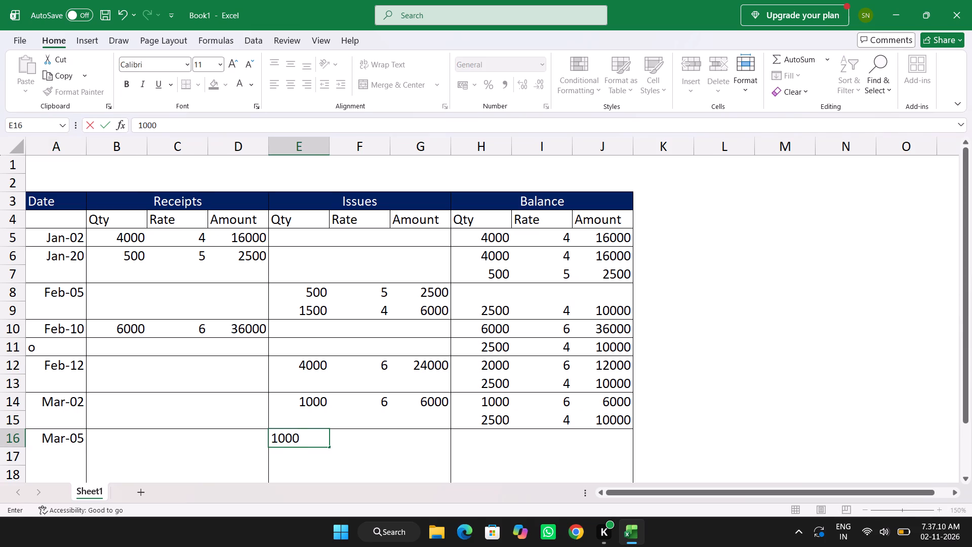
pyautogui.press('Right')
pyautogui.press('6')
pyautogui.press('Right')
pyautogui.write('6000')
pyautogui.press('Right')
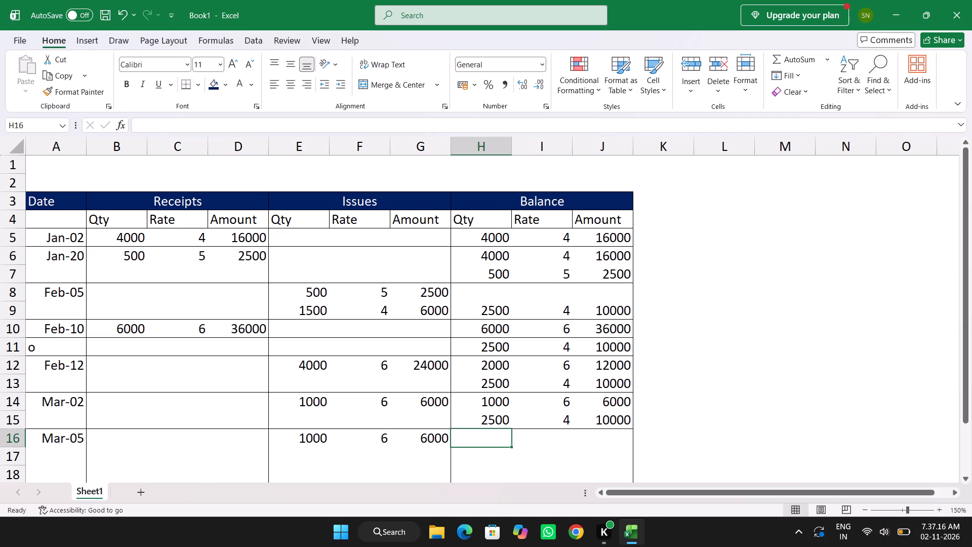
# Add a second Mar-05 issue line in row 17 with Qty 1000, Rate 4 and Amount 4000.
pyautogui.press('Down')
pyautogui.press('Left')
pyautogui.press('Left')
pyautogui.press('Left')
pyautogui.write('10000')
pyautogui.press('BackSpace')
pyautogui.press('Right')
pyautogui.press('4')
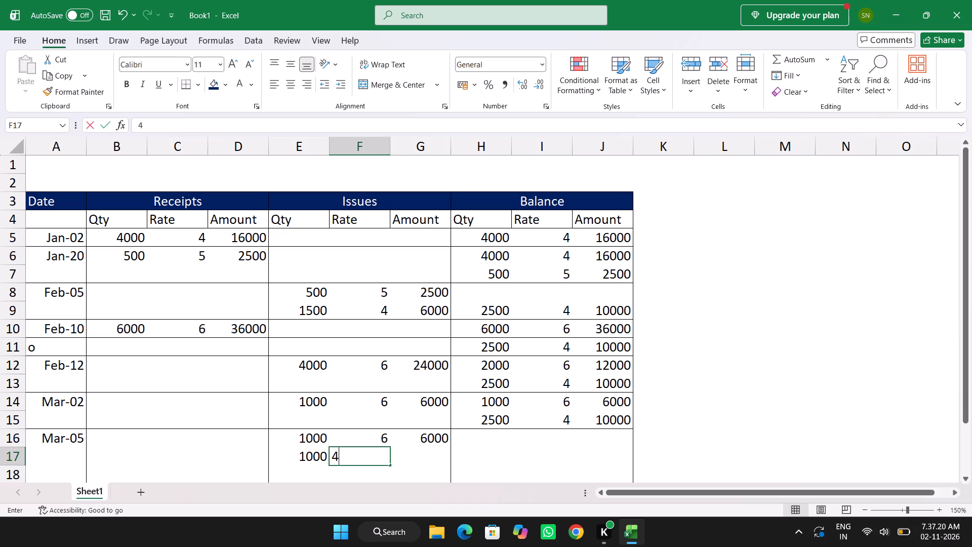
pyautogui.press('Right')
pyautogui.write('4000')
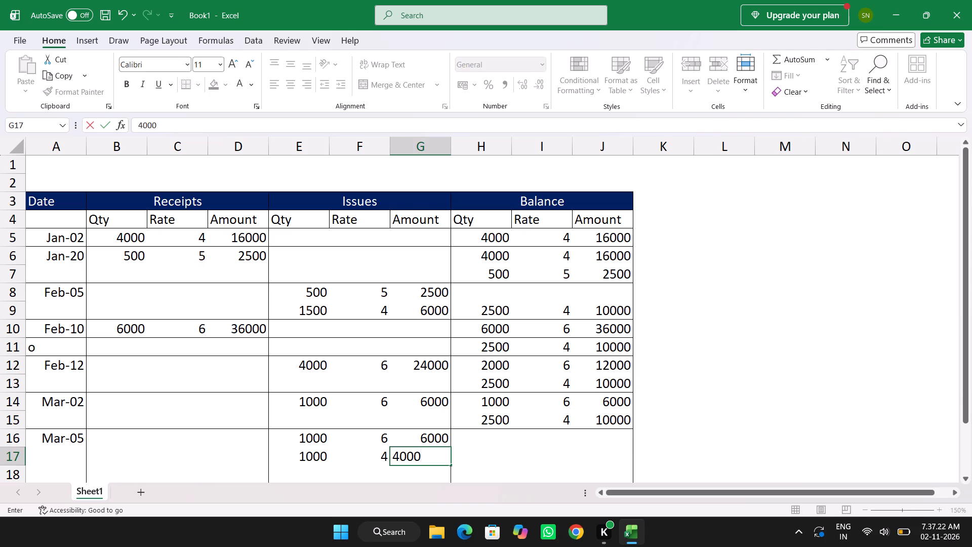
# Fill the row 17 Balance for Mar-05 with Qty 15--, Rate 4 and Amount 6000.
pyautogui.press('Right')
pyautogui.write('15--')
pyautogui.press('Right')
pyautogui.press('4')
pyautogui.press('Right')
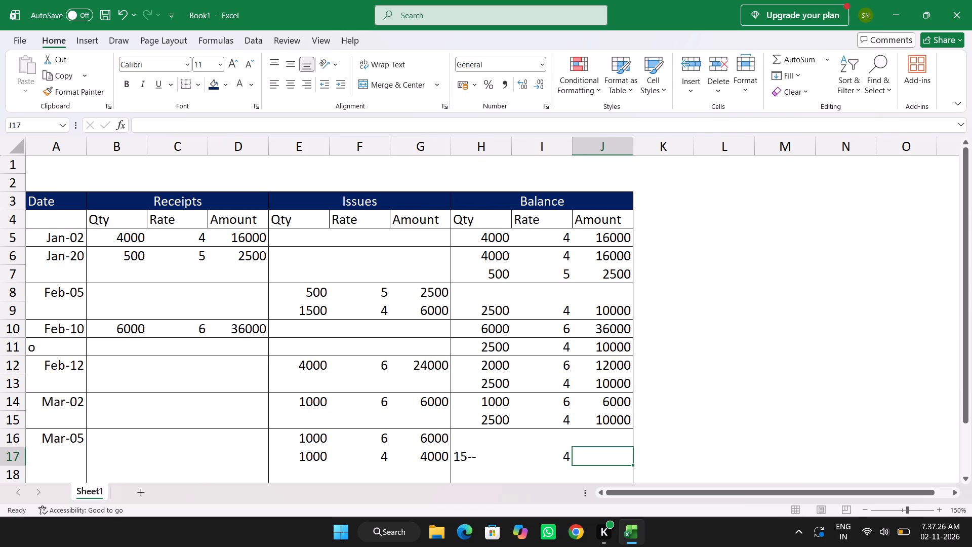
pyautogui.write('6000')
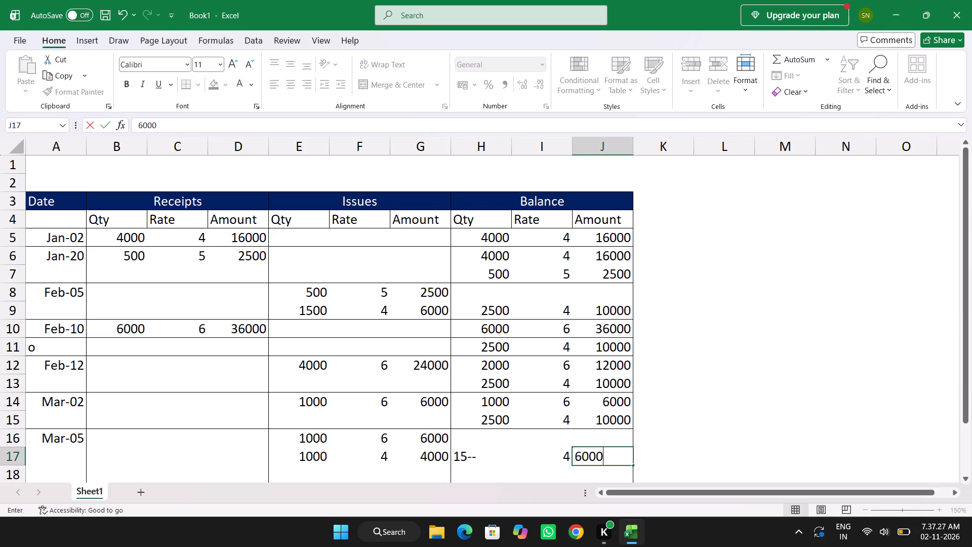
# Set the Mar-05 Balance Qty in row 17 to 1500.
pyautogui.press('Left')
pyautogui.press('Left')
pyautogui.press('Left')
pyautogui.press('Left')
pyautogui.press('Right')
pyautogui.press('Right')
pyautogui.press('BackSpace')
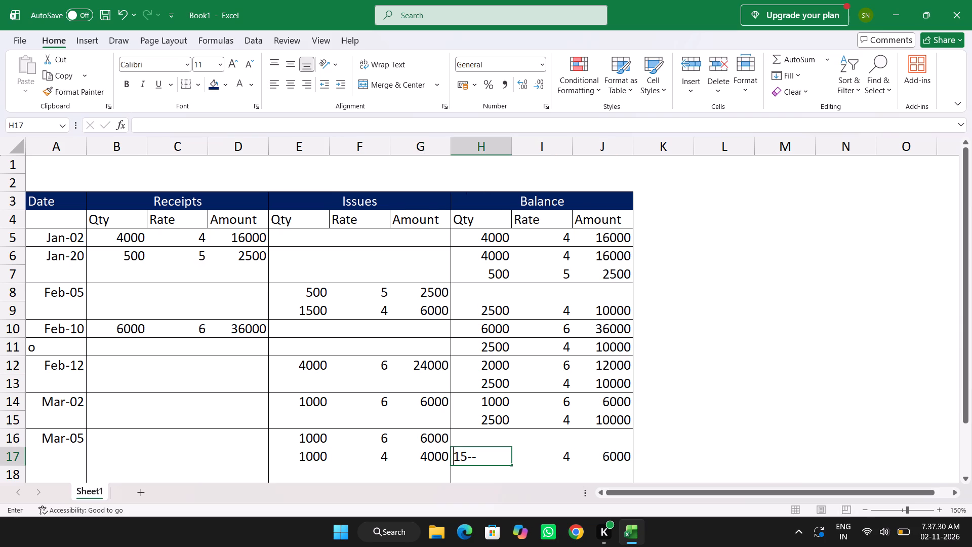
pyautogui.write('15')
pyautogui.press('-')
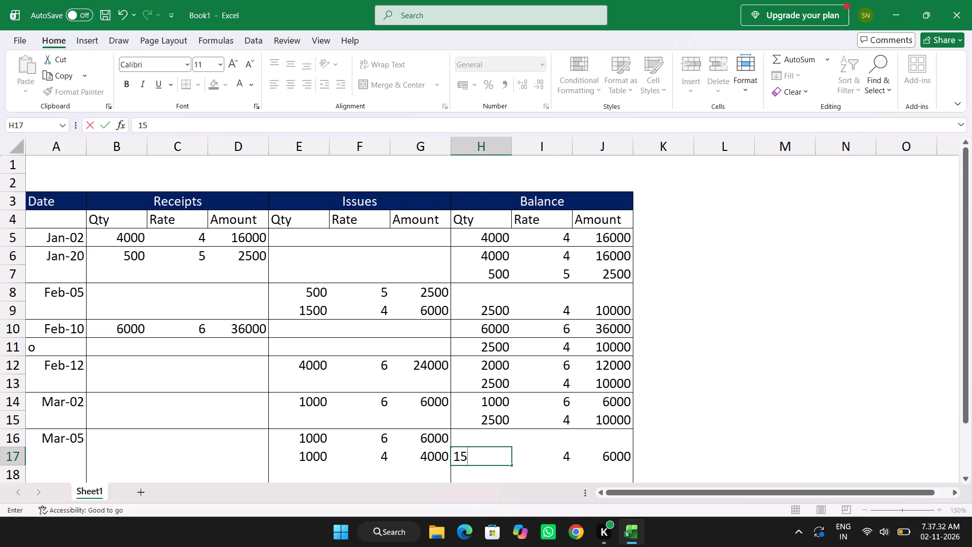
pyautogui.press('BackSpace')
pyautogui.write('0p0')
pyautogui.press('BackSpace')
pyautogui.press('BackSpace')
pyautogui.write('00')
pyautogui.press('BackSpace')
pyautogui.press('Down')
# Apply a bottom border to row 17 from the Date column through the Balance Amount column.
pyautogui.press('Left')
pyautogui.press('Left')
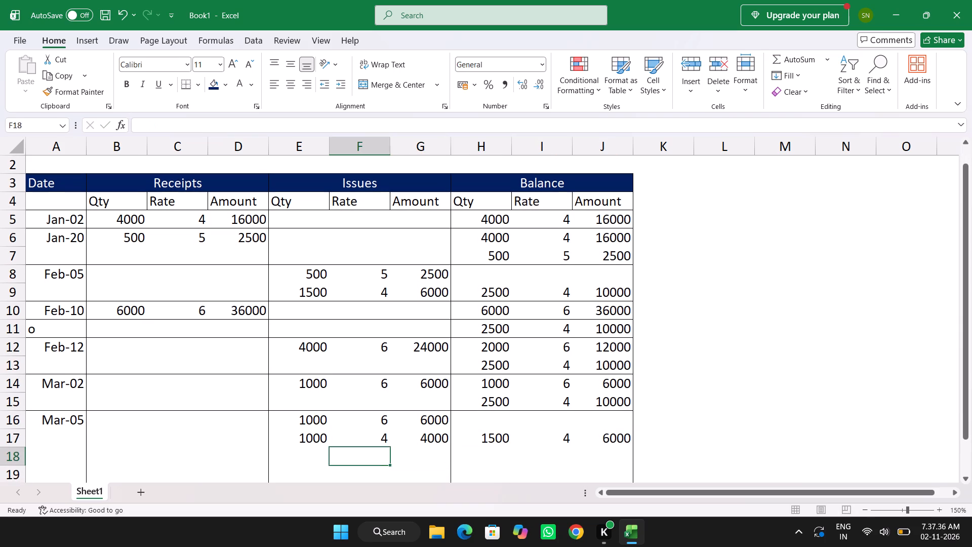
pyautogui.press('Left')
pyautogui.press('Left')
pyautogui.press('Left')
pyautogui.press('Left')
pyautogui.press('Left')
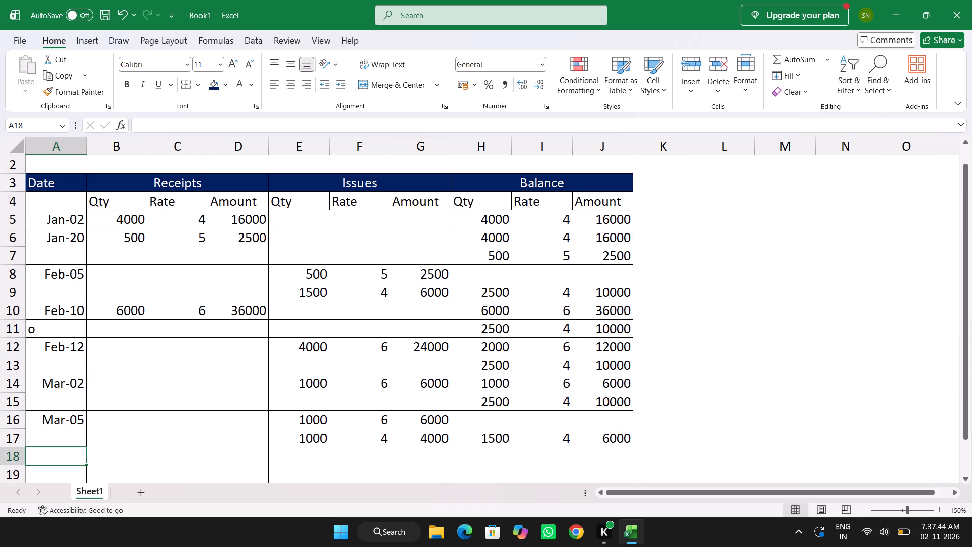
pyautogui.press('Up')
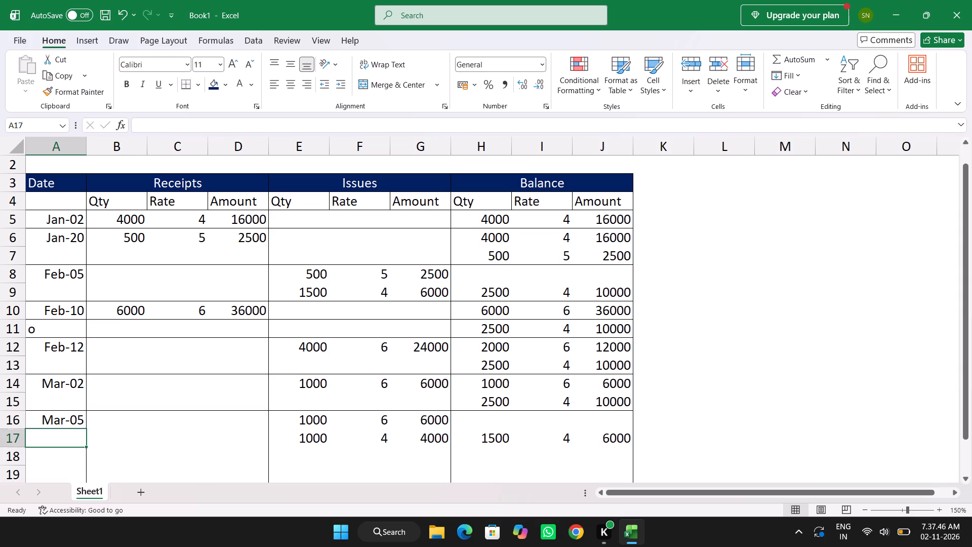
pyautogui.hotkey('shift', 'Right')
pyautogui.hotkey('shift', 'Right')
pyautogui.hotkey('shift', 'Right')
pyautogui.hotkey('shift', 'Right')
pyautogui.hotkey('shift', 'Right')
pyautogui.hotkey('shift', 'Right')
pyautogui.hotkey('shift', 'Right')
pyautogui.hotkey('shift', 'Right')
pyautogui.hotkey('shift', 'Right')
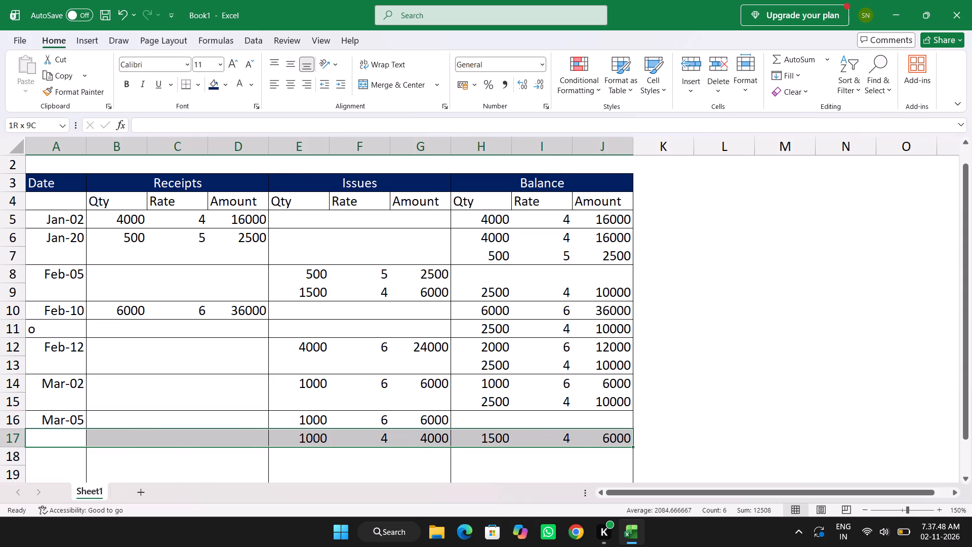
pyautogui.write('hbo')
# Enter the Mar 15 receipt in row 18 with Qty 4500, Rate 5.50 and Amount 24750.
pyautogui.press('Down')
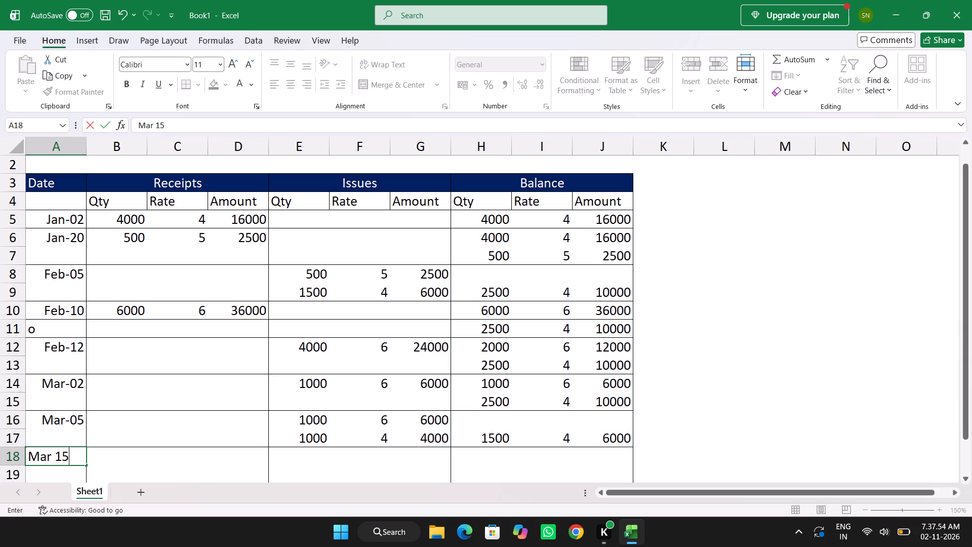
pyautogui.press('Right')
pyautogui.write('4500')
pyautogui.press('Right')
pyautogui.write('5.50')
pyautogui.press('Right')
pyautogui.write('24')
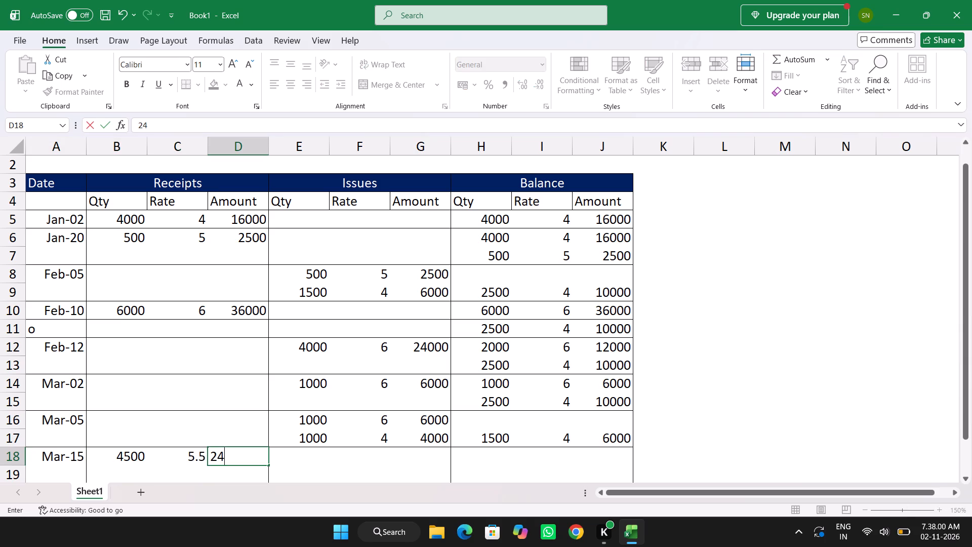
pyautogui.write('750')
# Fill the row 18 Balance for Mar-15 with Qty 1500, Rate 4 and Amount 6000.
pyautogui.press('Right')
pyautogui.press('Right')
pyautogui.press('Right')
pyautogui.press('Right')
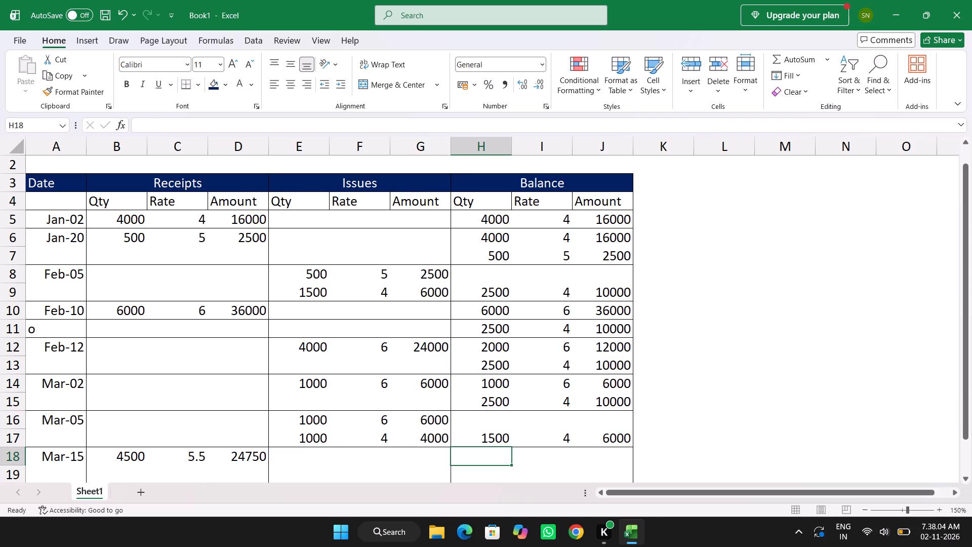
pyautogui.write('1500')
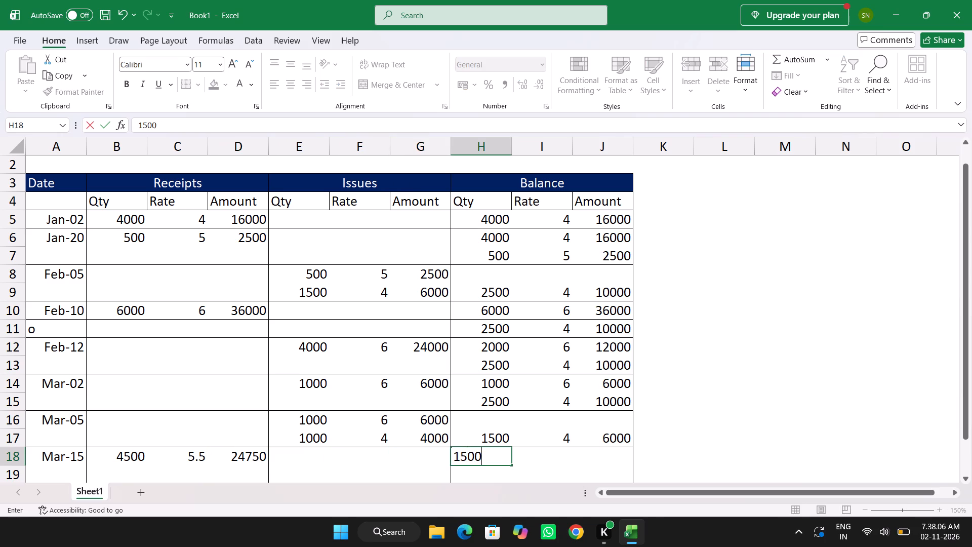
pyautogui.press('Right')
pyautogui.press('4')
pyautogui.press('Right')
pyautogui.write('6000')
pyautogui.press('Down')
# Add a second Mar-15 Balance line in row 19 with Qty 4500, Rate 5.50 and Amount 24750.
pyautogui.press('Left')
pyautogui.press('Left')
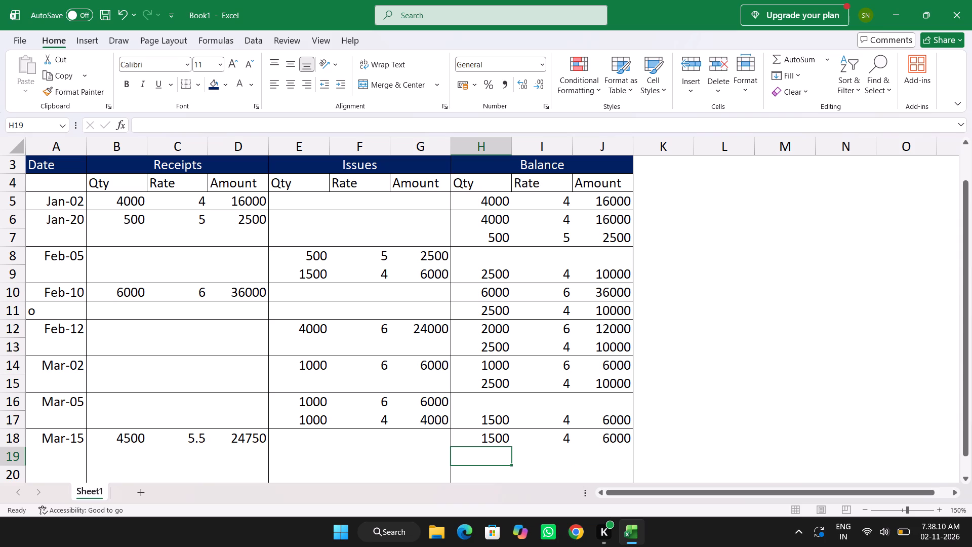
pyautogui.write('4500')
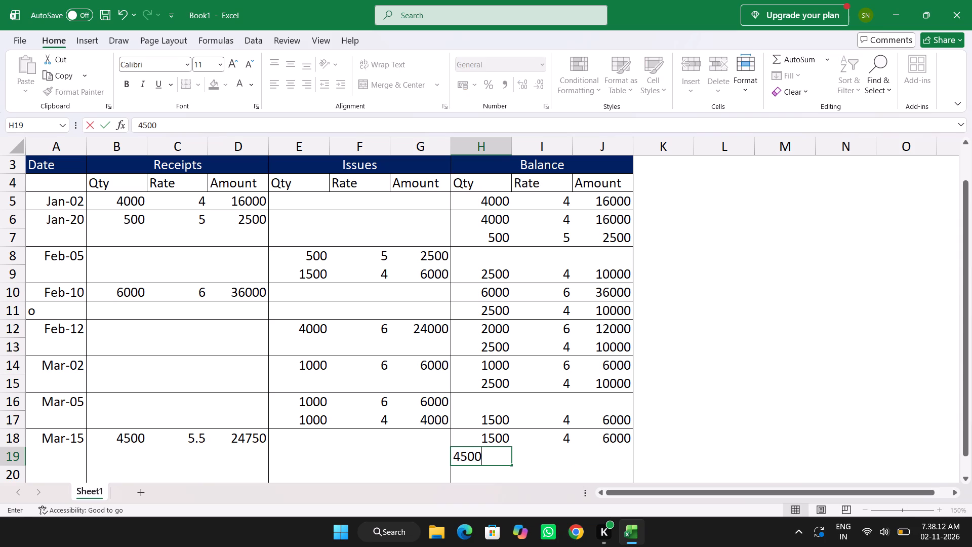
pyautogui.press('Right')
pyautogui.write('5.50')
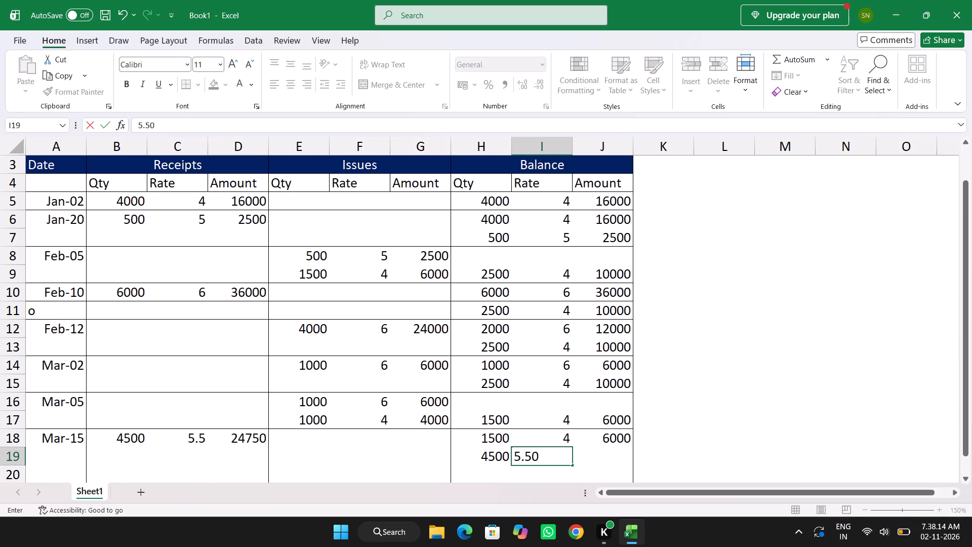
pyautogui.press('Right')
pyautogui.write('24')
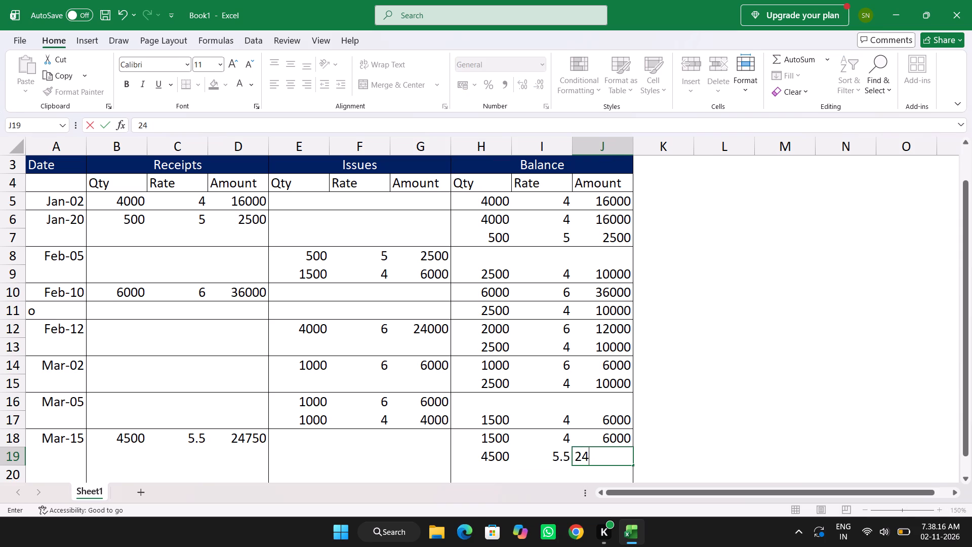
pyautogui.write('750')
pyautogui.press('Down')
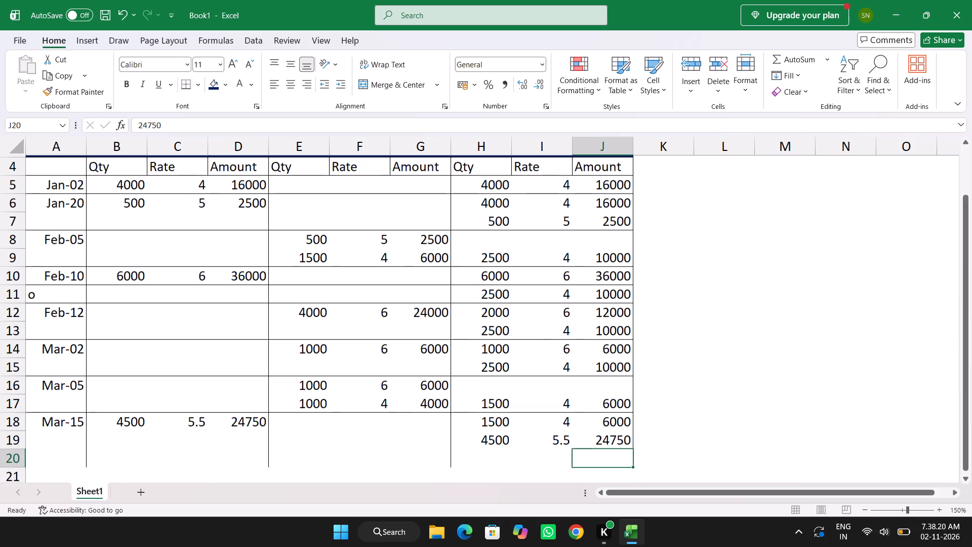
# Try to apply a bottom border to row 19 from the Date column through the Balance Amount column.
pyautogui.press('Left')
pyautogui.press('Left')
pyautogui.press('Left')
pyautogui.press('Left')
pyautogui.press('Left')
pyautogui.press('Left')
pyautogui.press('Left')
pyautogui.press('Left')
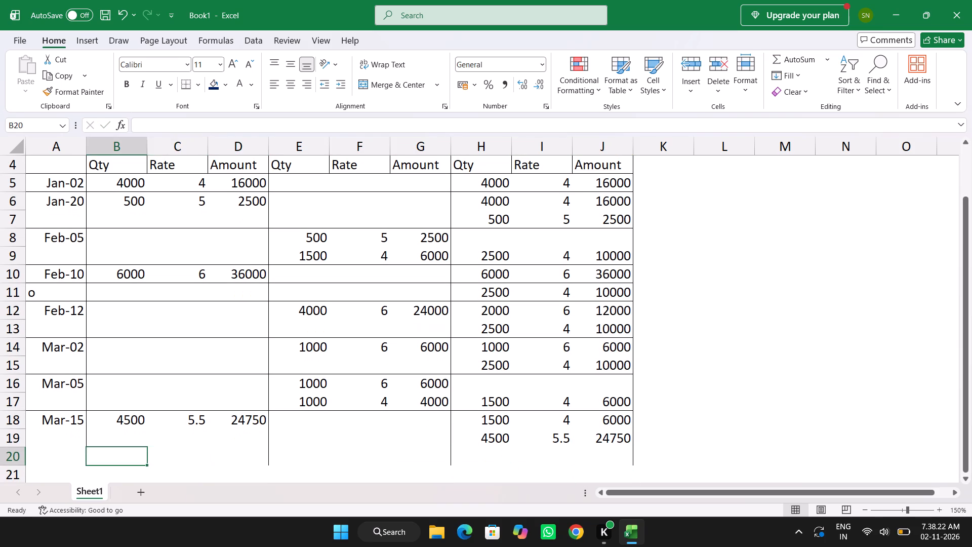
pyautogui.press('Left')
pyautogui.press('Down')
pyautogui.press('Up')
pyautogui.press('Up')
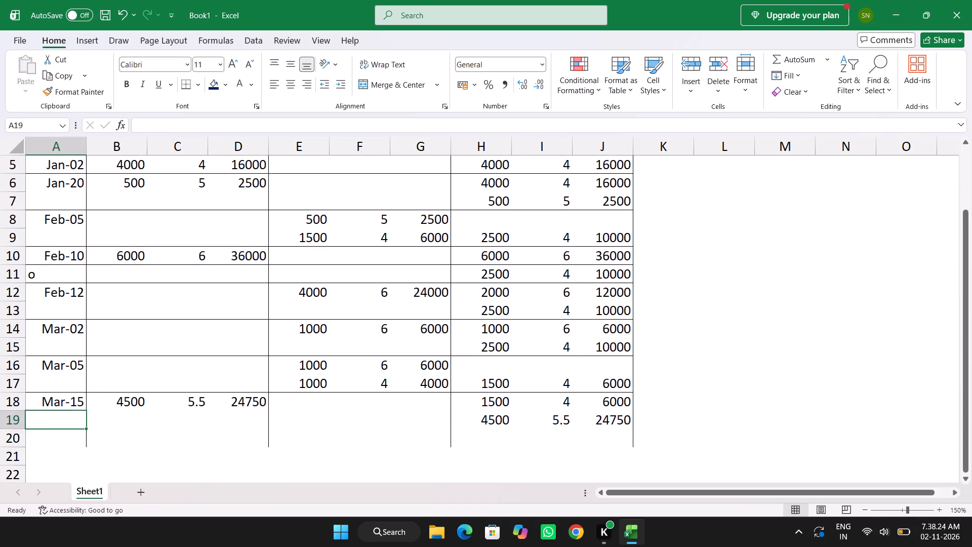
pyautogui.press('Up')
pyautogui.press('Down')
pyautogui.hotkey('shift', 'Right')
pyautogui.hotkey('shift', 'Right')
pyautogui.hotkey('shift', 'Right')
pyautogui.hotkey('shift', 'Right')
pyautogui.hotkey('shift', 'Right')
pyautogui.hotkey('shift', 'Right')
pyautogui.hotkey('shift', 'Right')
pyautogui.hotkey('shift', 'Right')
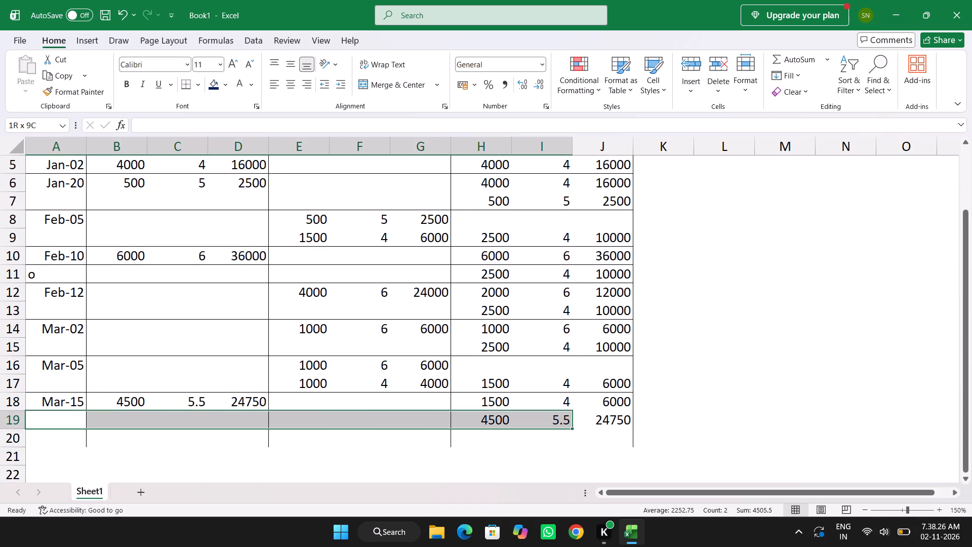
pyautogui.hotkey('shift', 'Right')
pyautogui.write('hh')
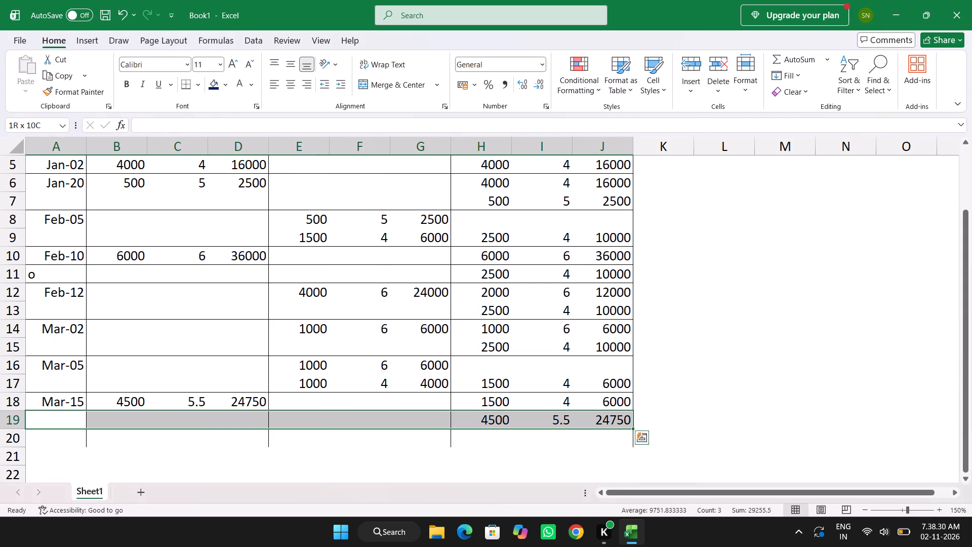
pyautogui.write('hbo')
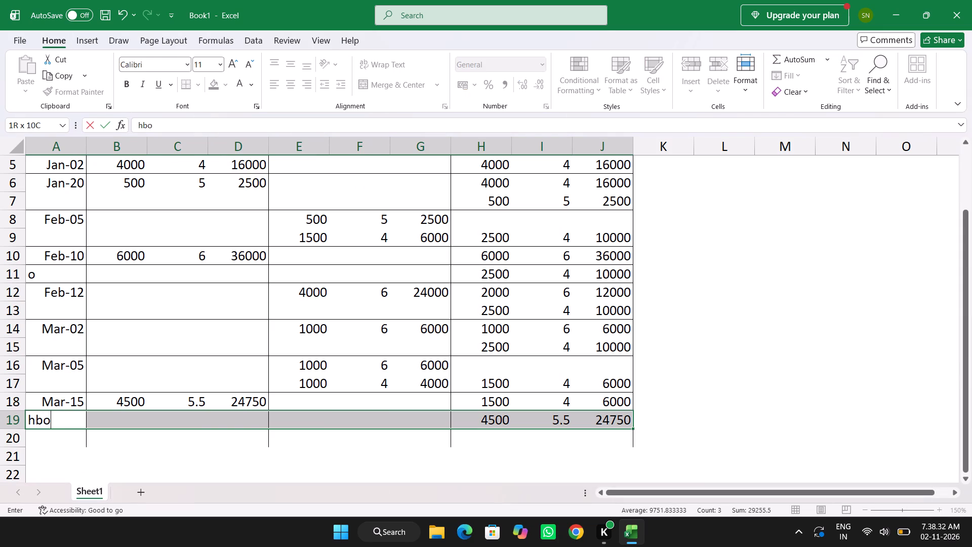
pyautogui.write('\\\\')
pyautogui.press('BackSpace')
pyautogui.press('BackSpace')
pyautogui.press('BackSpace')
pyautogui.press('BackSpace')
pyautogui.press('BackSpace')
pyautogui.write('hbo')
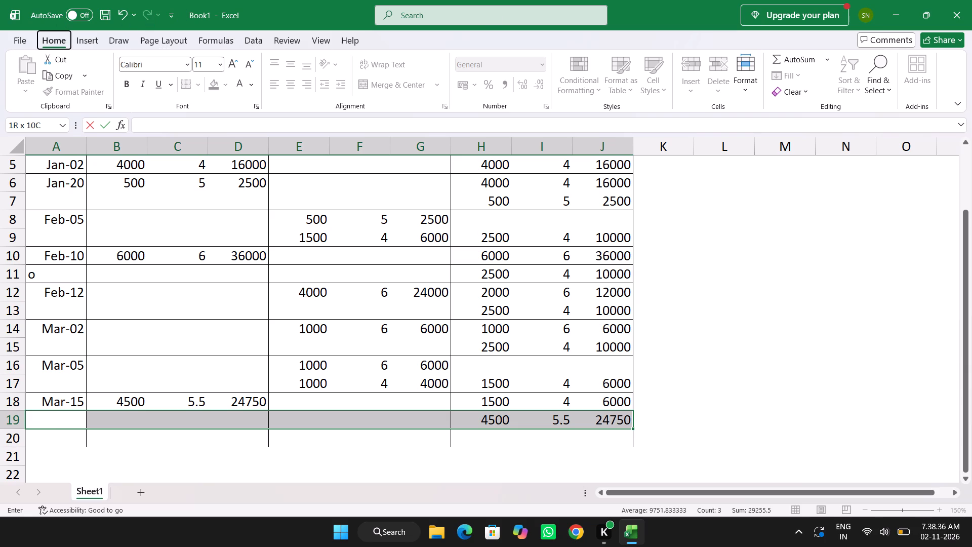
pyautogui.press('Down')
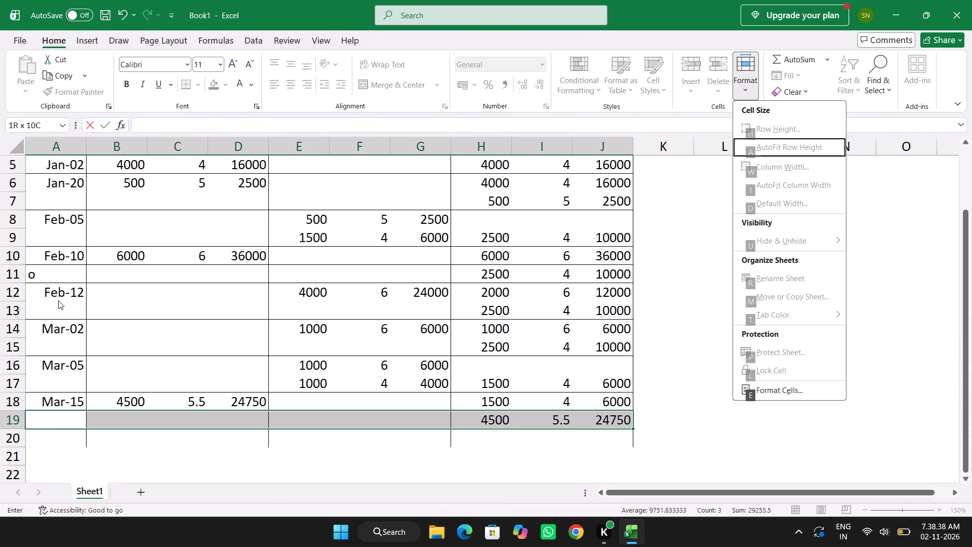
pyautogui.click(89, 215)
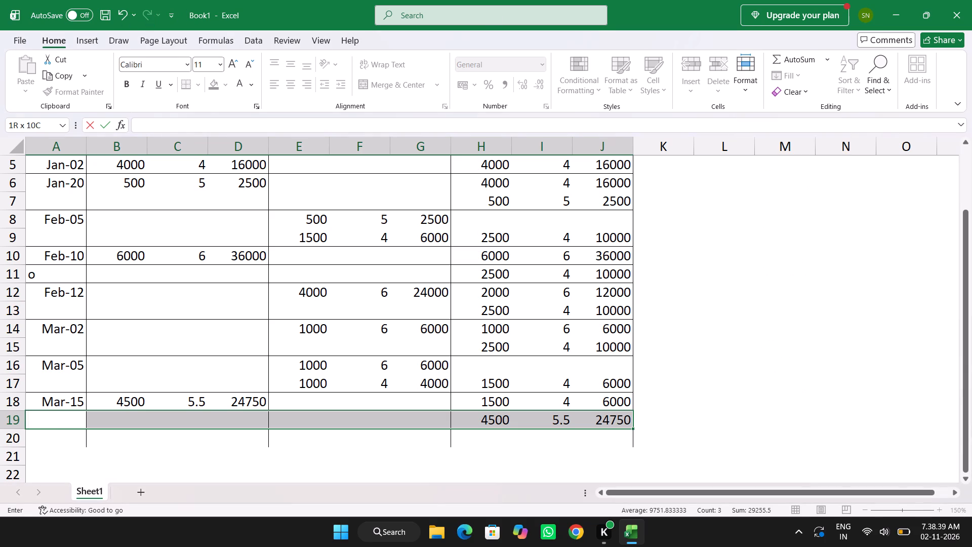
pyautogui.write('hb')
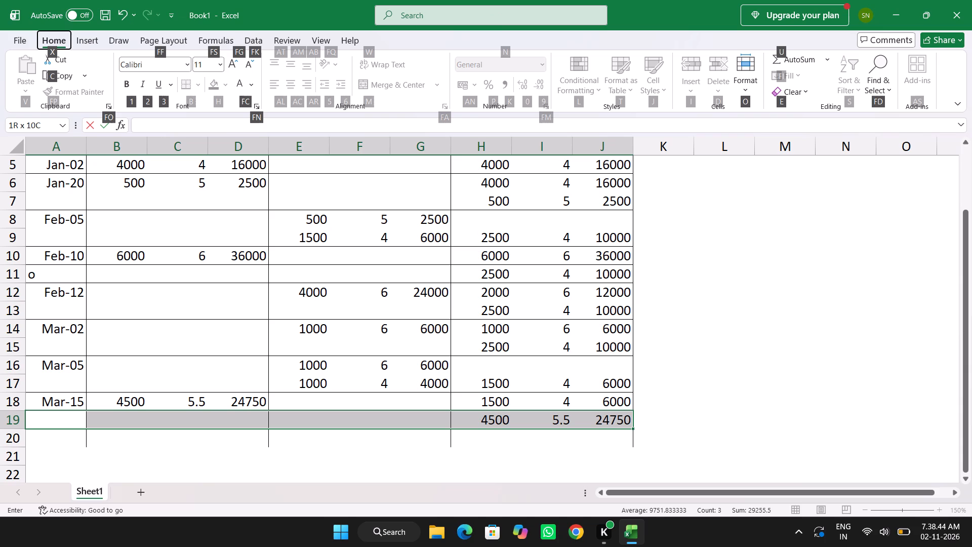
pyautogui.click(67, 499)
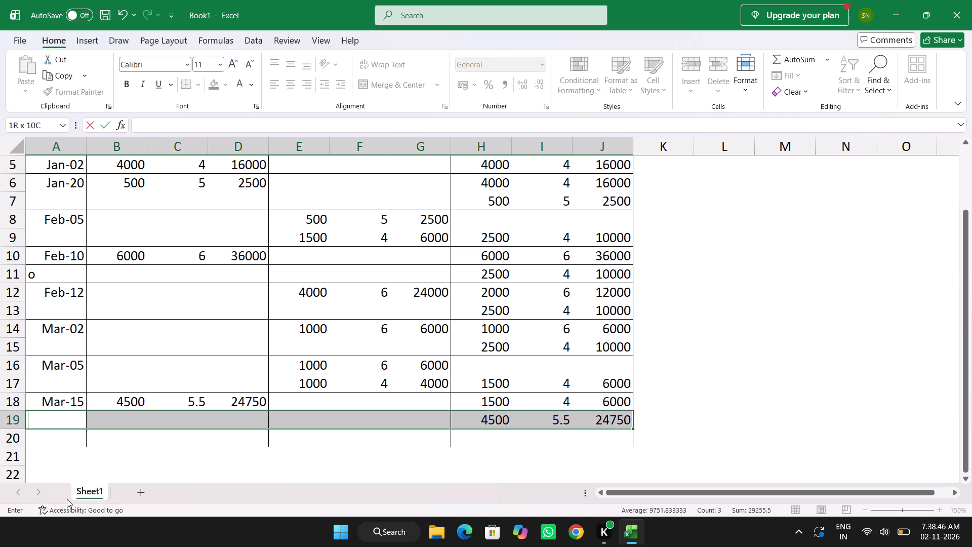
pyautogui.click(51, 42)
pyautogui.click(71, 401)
# Apply a bottom border to row 19 from the Date column through the Balance Amount column.
pyautogui.press('Down')
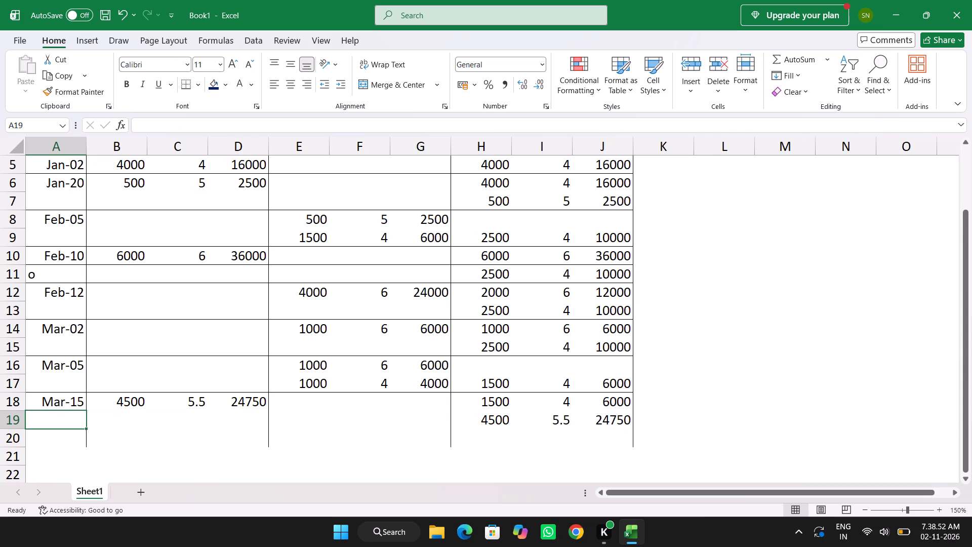
pyautogui.hotkey('shift', 'Right')
pyautogui.hotkey('shift', 'Right')
pyautogui.hotkey('shift', 'Right')
pyautogui.hotkey('shift', 'Right')
pyautogui.hotkey('shift', 'Right')
pyautogui.hotkey('shift', 'Right')
pyautogui.hotkey('shift', 'Right')
pyautogui.hotkey('shift', 'Right')
pyautogui.hotkey('shift', 'Right')
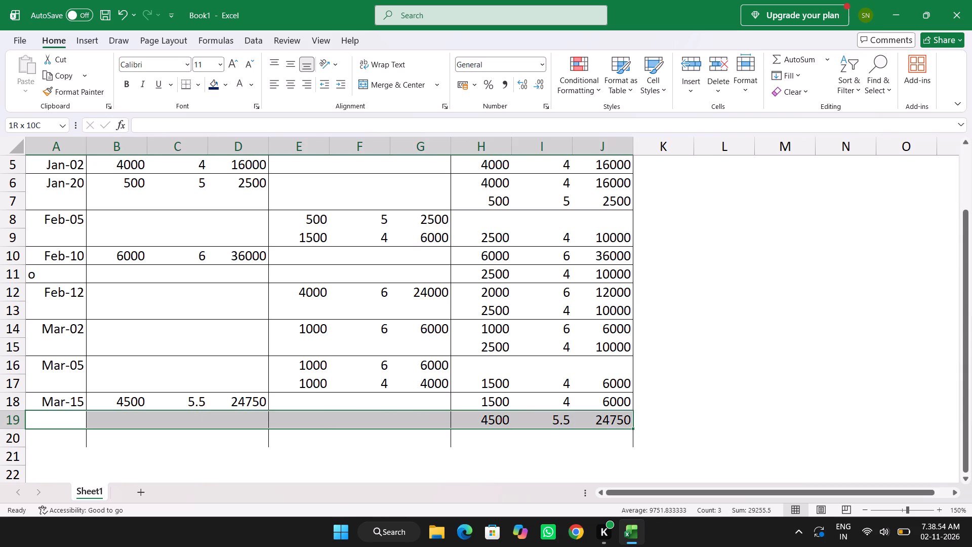
pyautogui.press('h')
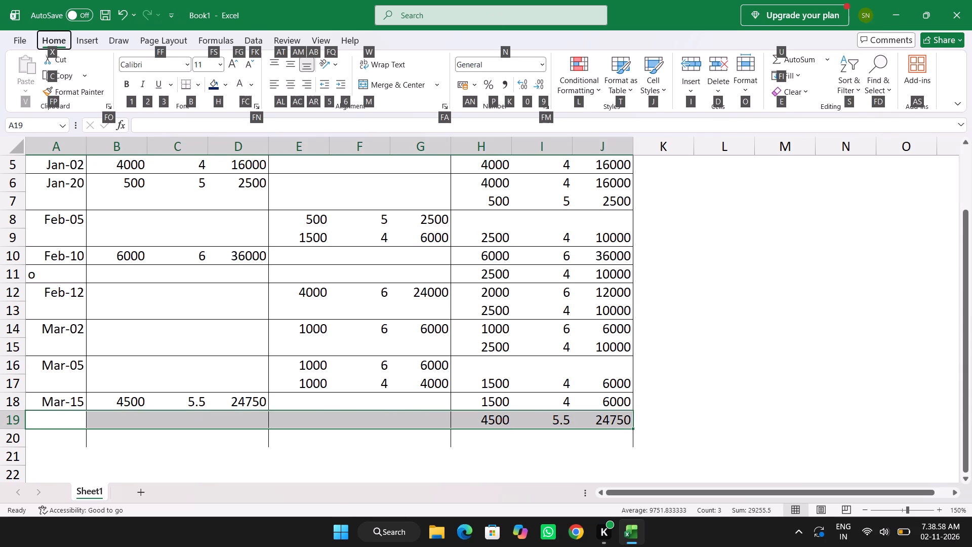
pyautogui.press('b')
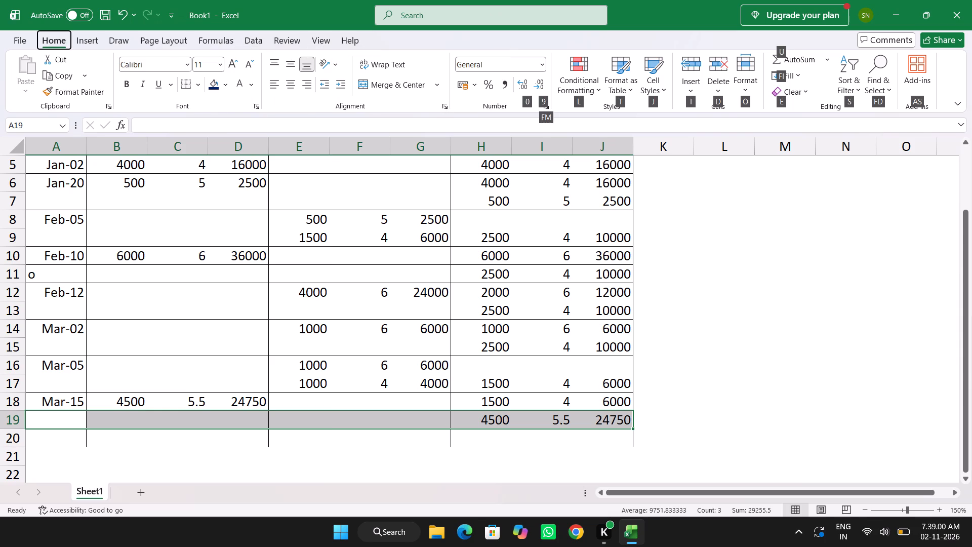
pyautogui.press('o')
pyautogui.press('Down')
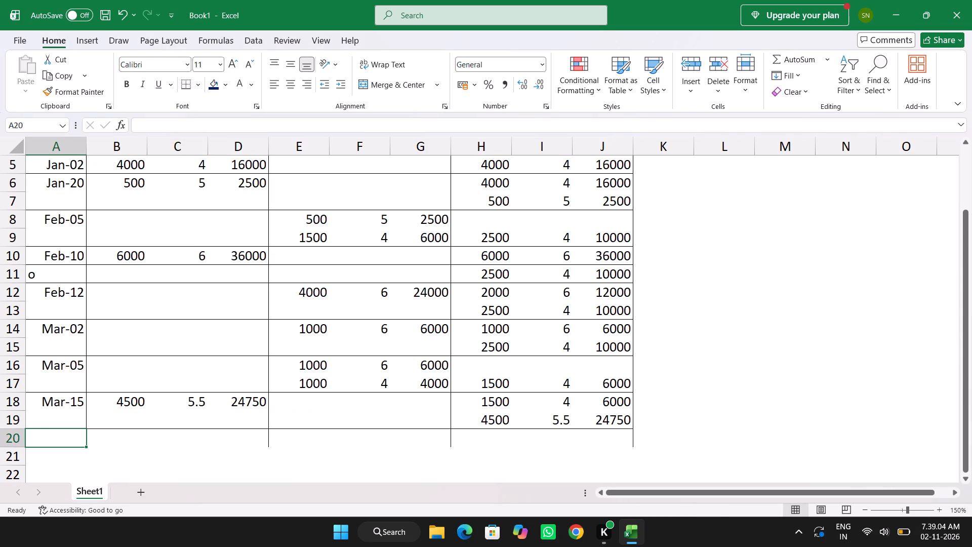
# Enter a Mar 20 entry in row 20 with Issues Qty 3000, Rate 5.50 and Amount 16500.
pyautogui.press('a')
pyautogui.write('r 20')
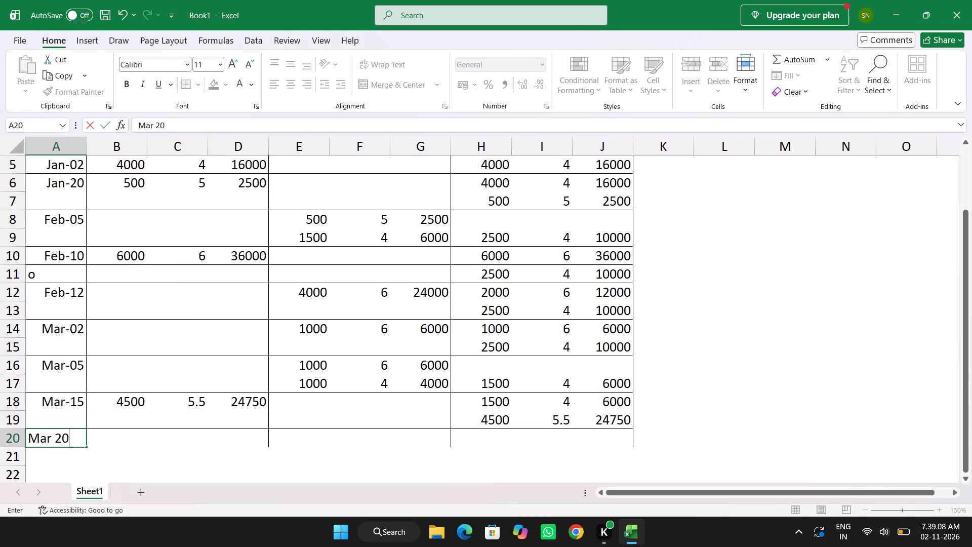
pyautogui.press('Right')
pyautogui.press('Right')
pyautogui.press('Right')
pyautogui.press('Right')
pyautogui.write('3000')
pyautogui.press('Right')
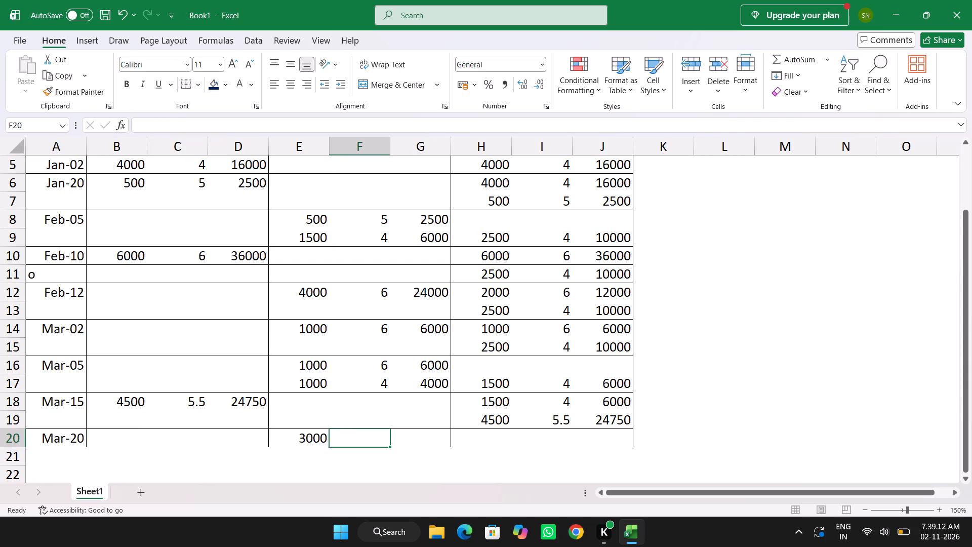
pyautogui.write('5.50')
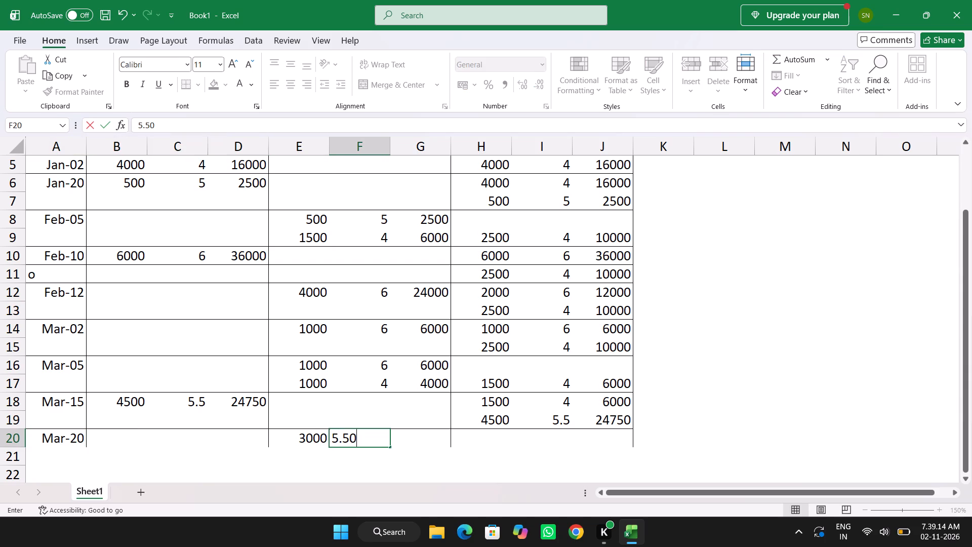
pyautogui.press('Right')
pyautogui.write('16500')
pyautogui.press('Right')
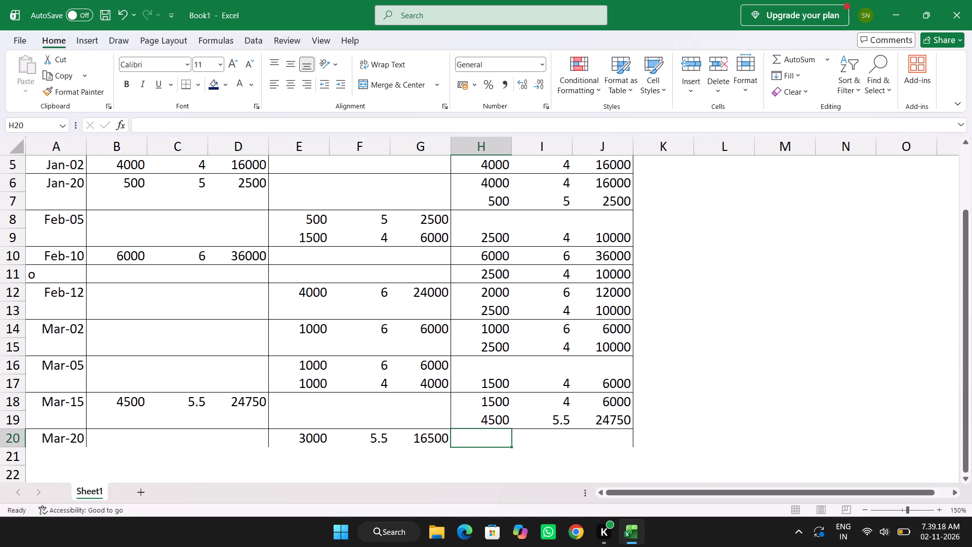
# Fill the row 20 Balance for Mar-20 with Qty 1500, Rate 4 and Amount 6000.
pyautogui.write('1500')
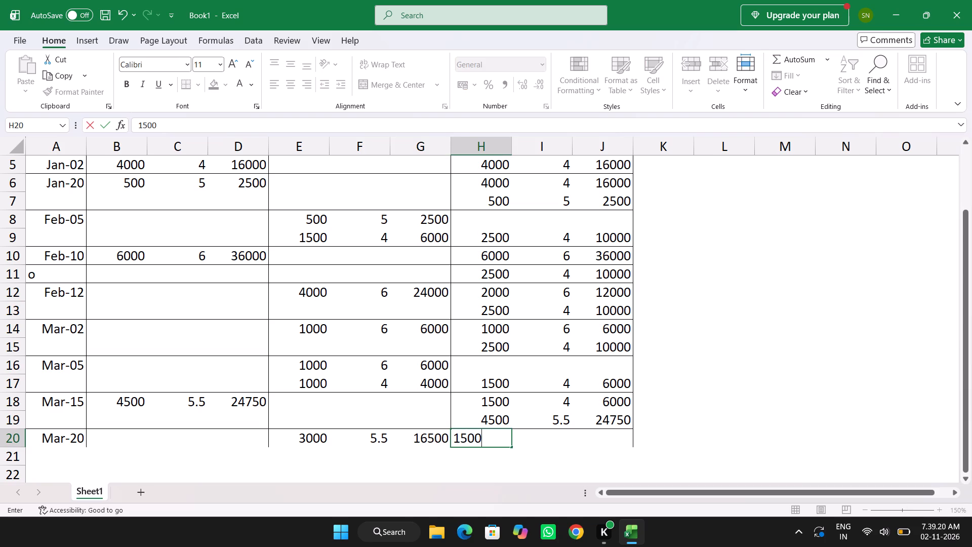
pyautogui.press('Right')
pyautogui.press('4')
pyautogui.press('Right')
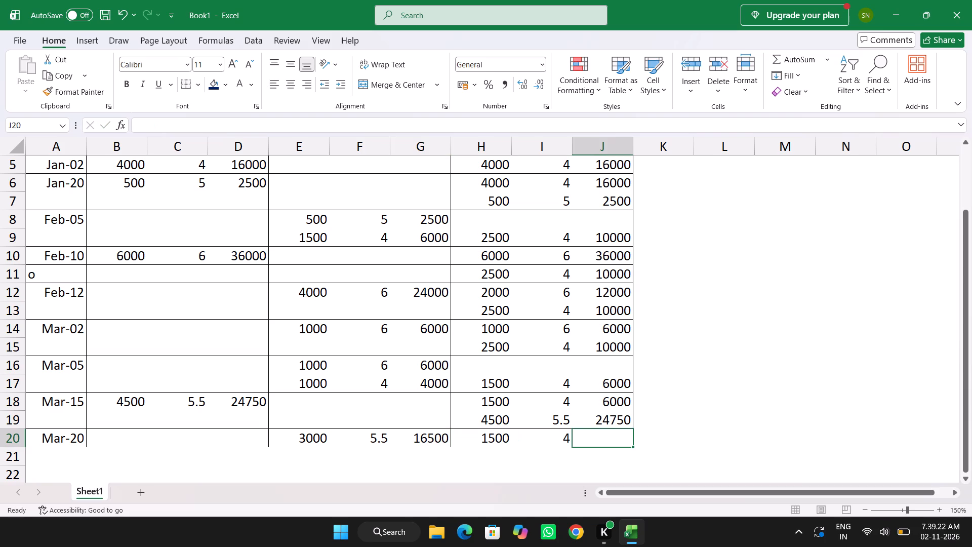
pyautogui.write('6000')
pyautogui.press('Down')
# Add a second Mar-20 Balance line in row 21 with Qty 1500, Rate 5.50 and Amount 8250.
pyautogui.press('Left')
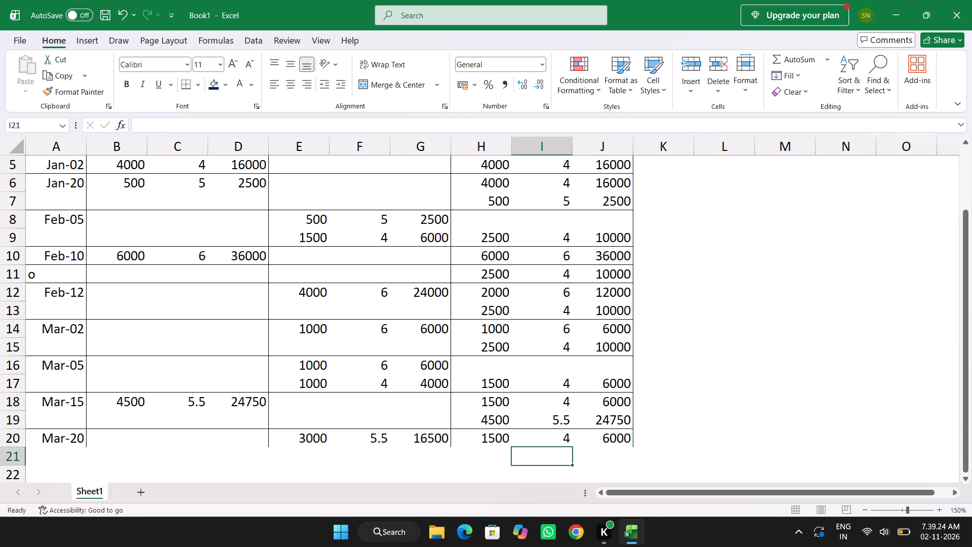
pyautogui.press('Left')
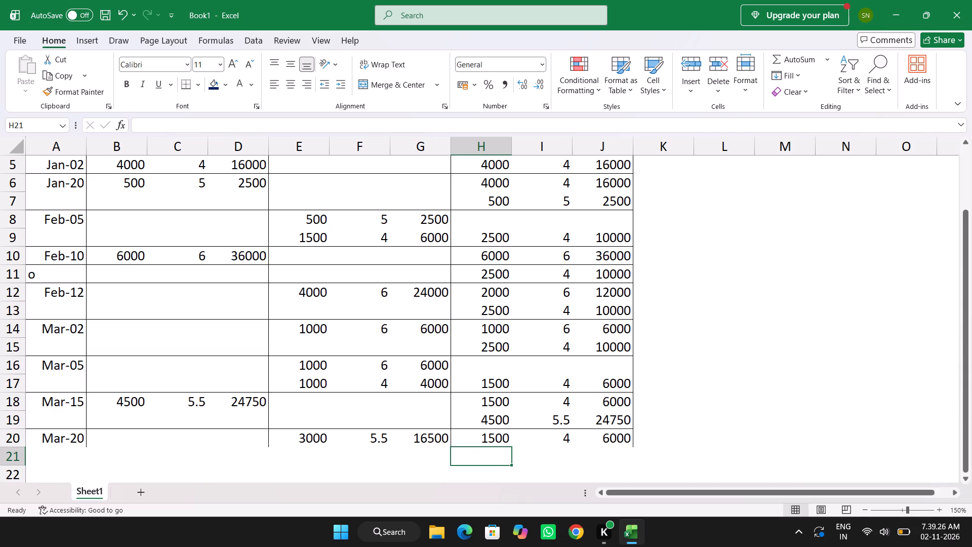
pyautogui.write('1500')
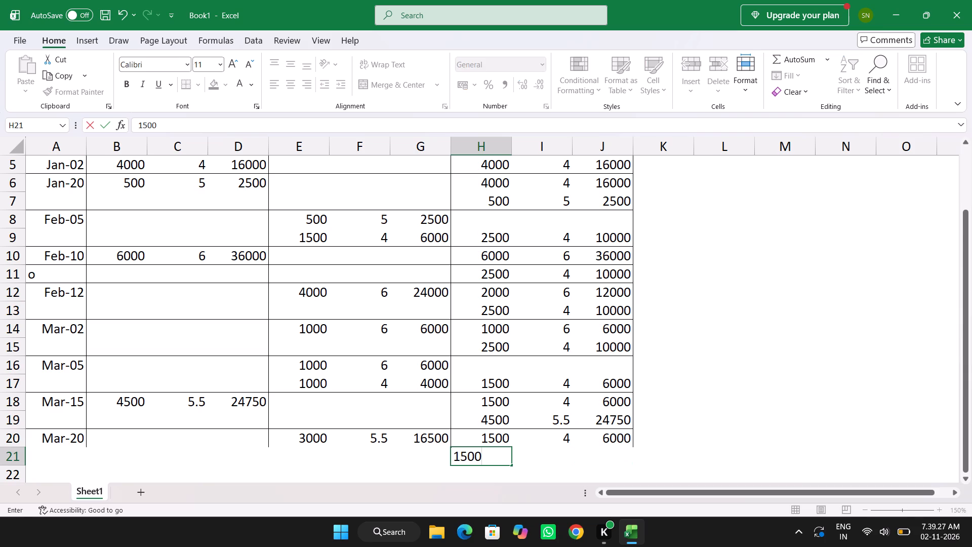
pyautogui.press('Right')
pyautogui.write('5.50')
pyautogui.press('Right')
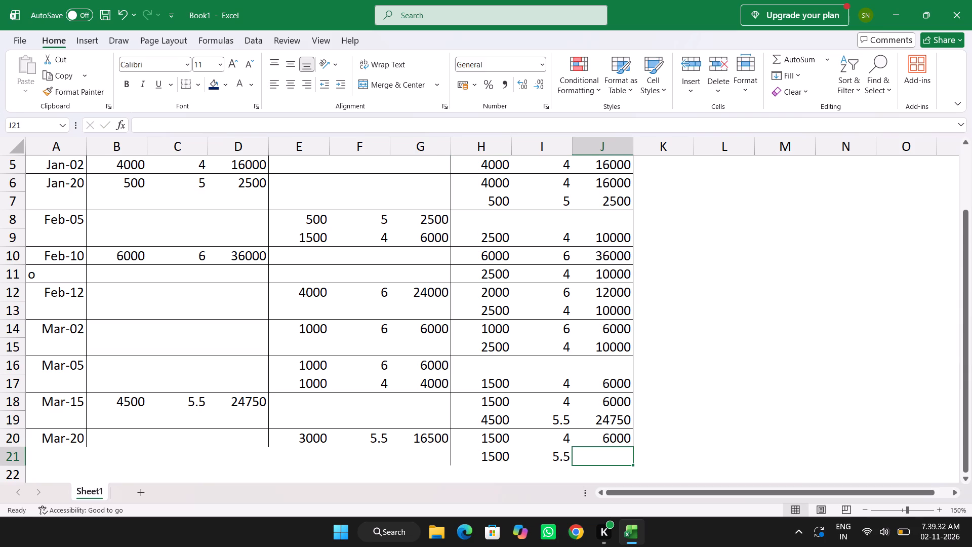
pyautogui.write('8250')
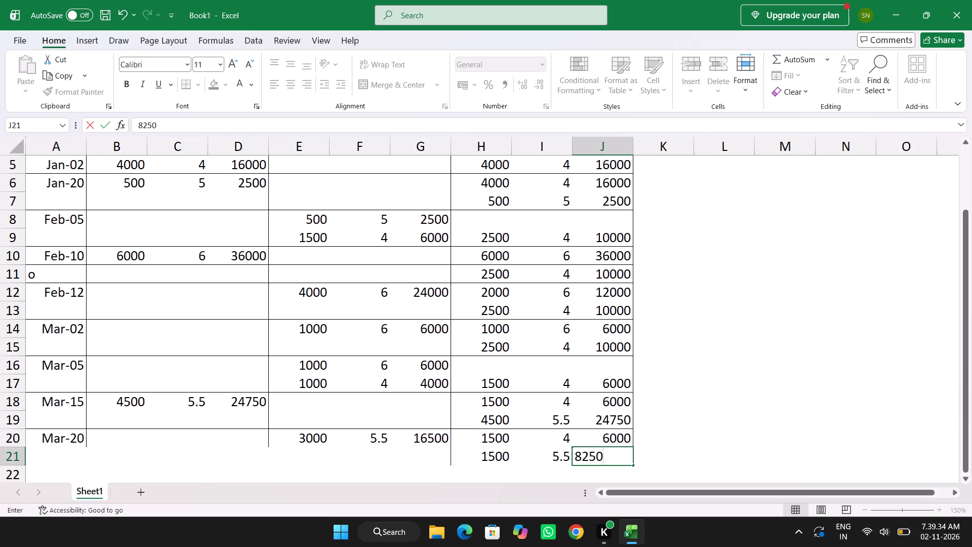
pyautogui.press('Down')
# Enter the closing balance total 14250 in the Balance Amount column of row 22.
pyautogui.write('14')
pyautogui.write('250')
pyautogui.press('Up')
# Apply a bottom border to row 21 from the Date column through the Balance Amount column.
pyautogui.press('Left')
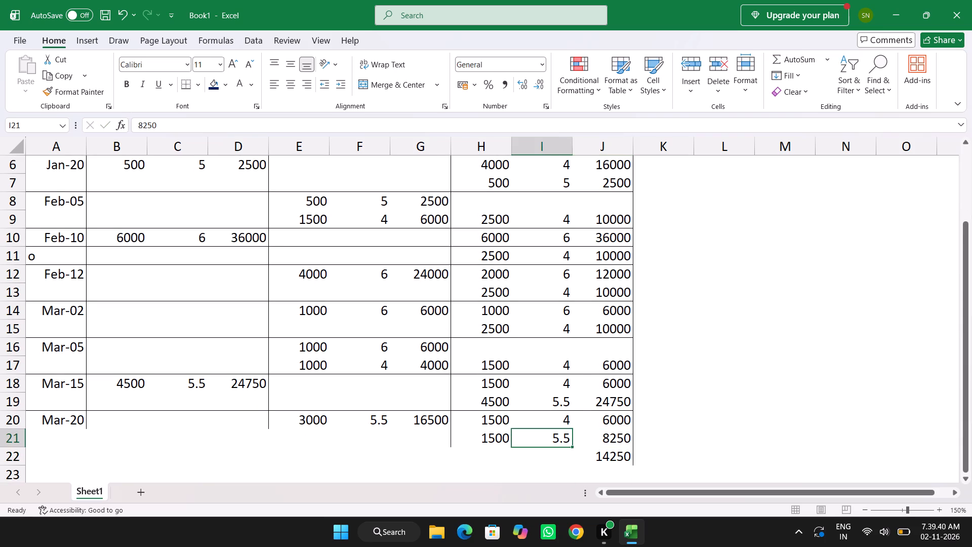
pyautogui.press('Left')
pyautogui.press('Left')
pyautogui.press('Left')
pyautogui.press('Left')
pyautogui.press('Left')
pyautogui.press('Left')
pyautogui.press('Left')
pyautogui.press('Left')
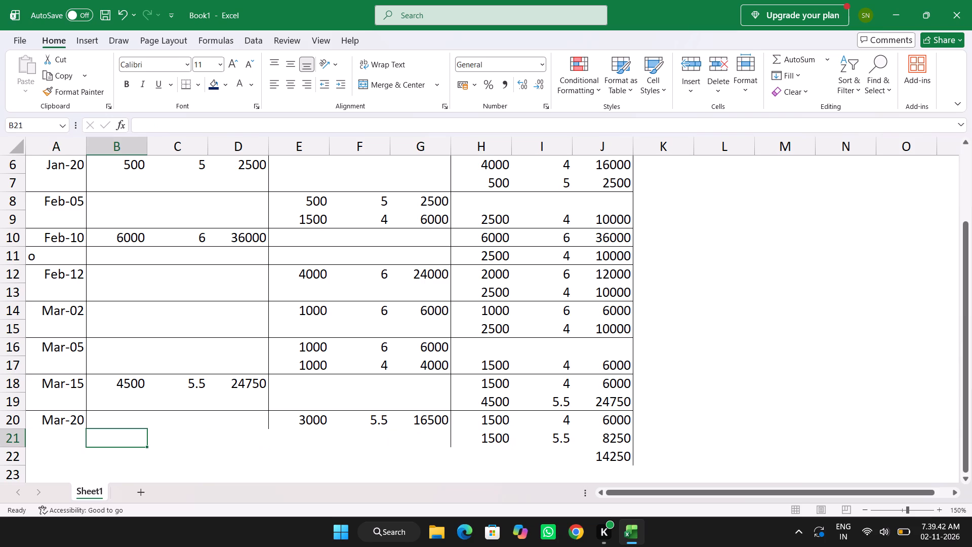
pyautogui.press('Left')
pyautogui.hotkey('shift', 'Right')
pyautogui.hotkey('shift', 'Right')
pyautogui.hotkey('shift', 'Right')
pyautogui.hotkey('shift', 'Right')
pyautogui.hotkey('shift', 'Right')
pyautogui.hotkey('shift', 'Right')
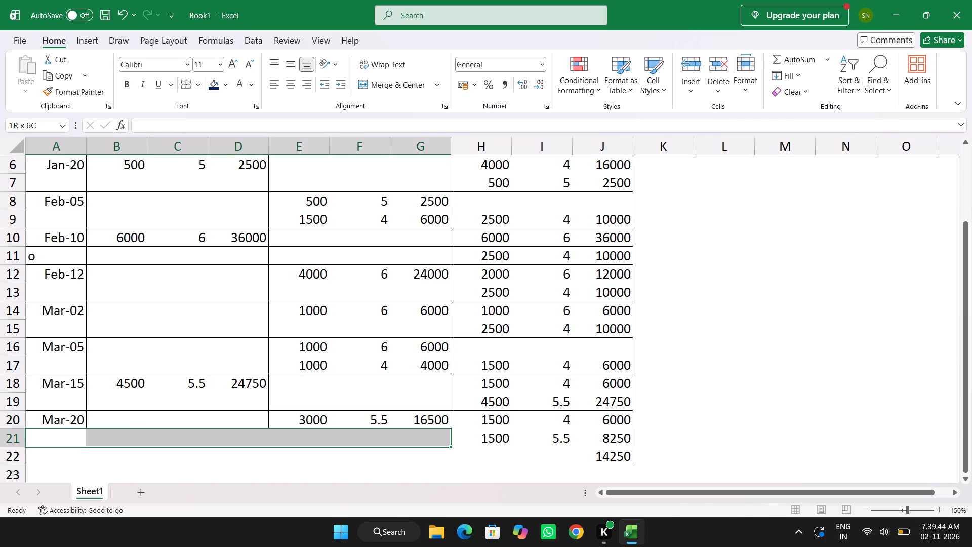
pyautogui.hotkey('shift', 'Right')
pyautogui.hotkey('shift', 'Right')
pyautogui.hotkey('shift', 'Right')
pyautogui.hotkey('shift', 'Right')
pyautogui.hotkey('shift', 'Left')
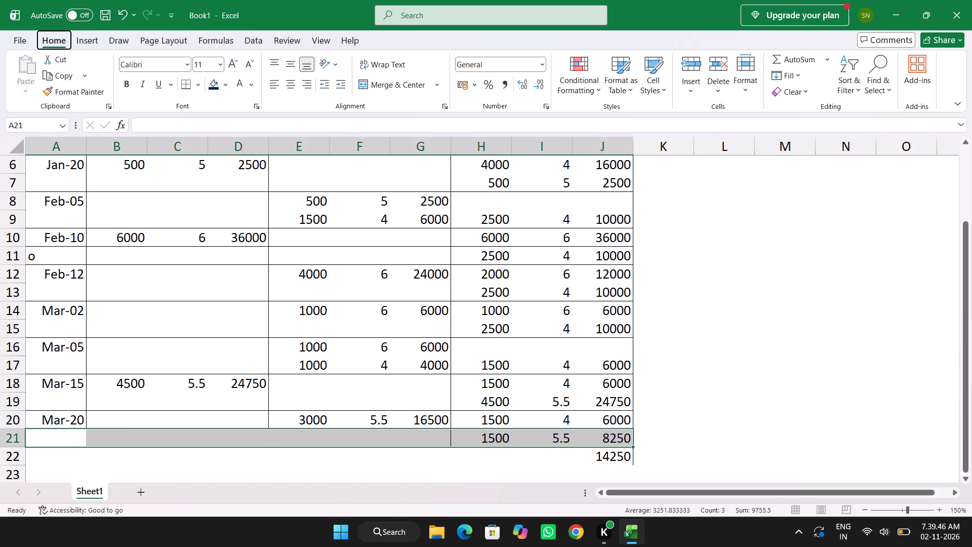
pyautogui.write('hbo')
pyautogui.press('Down')
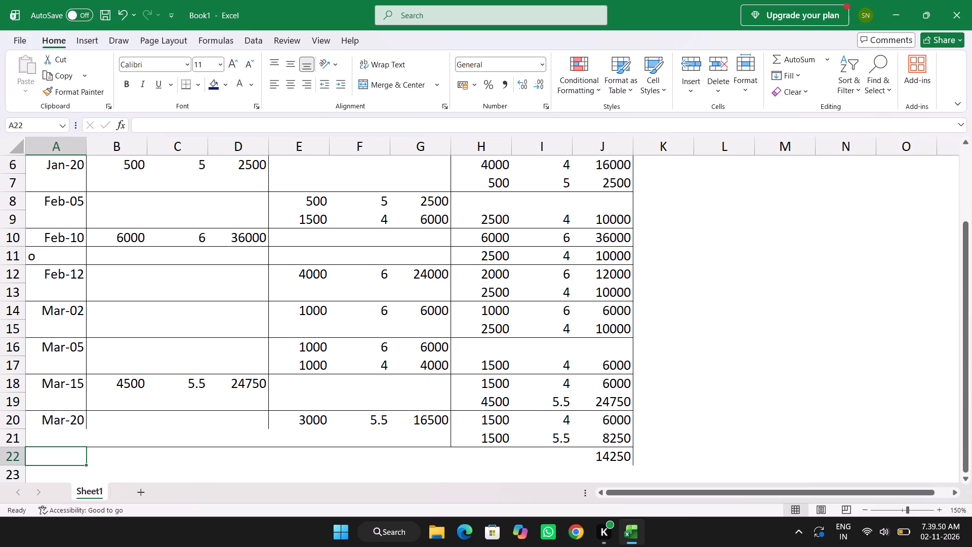
# Add a right border to the Date column cells in rows 20 and 21.
pyautogui.press('Up')
pyautogui.press('Up')
pyautogui.hotkey('shift', 'Down')
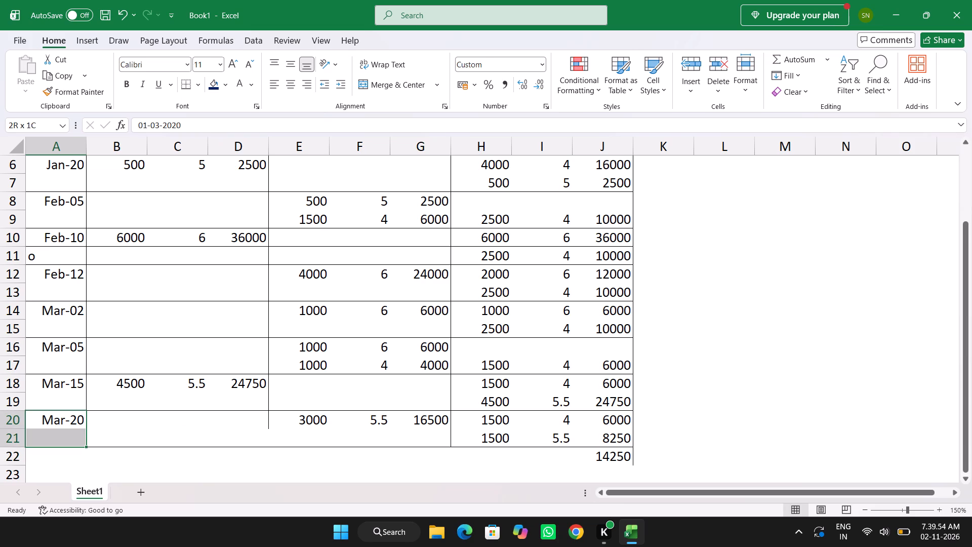
pyautogui.hotkey('shift', 'Right')
pyautogui.hotkey('shift', 'Right')
pyautogui.hotkey('shift', 'Right')
pyautogui.hotkey('shift', 'Right')
pyautogui.hotkey('shift', 'Right')
pyautogui.hotkey('shift', 'Left')
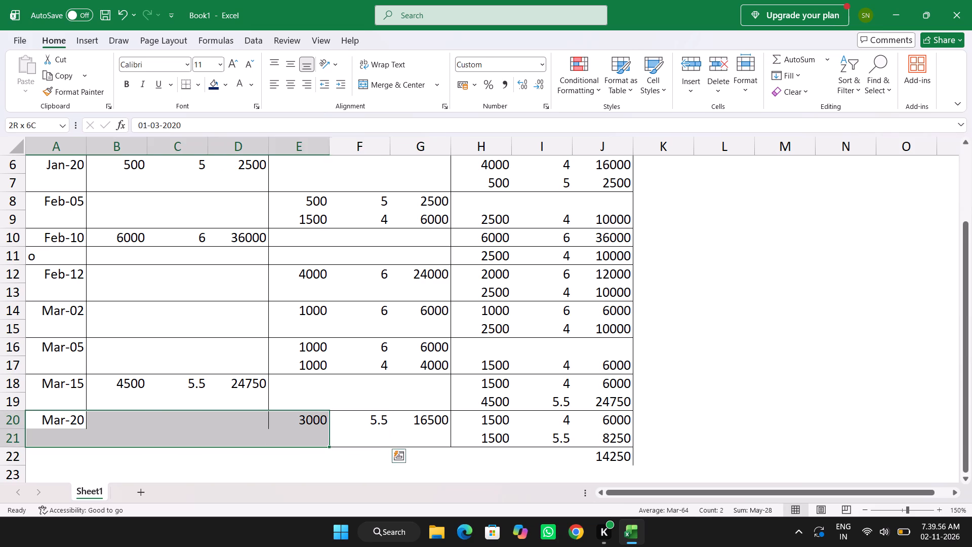
pyautogui.hotkey('shift', 'Left')
pyautogui.hotkey('shift', 'Left')
pyautogui.hotkey('shift', 'Left')
pyautogui.hotkey('shift', 'Left')
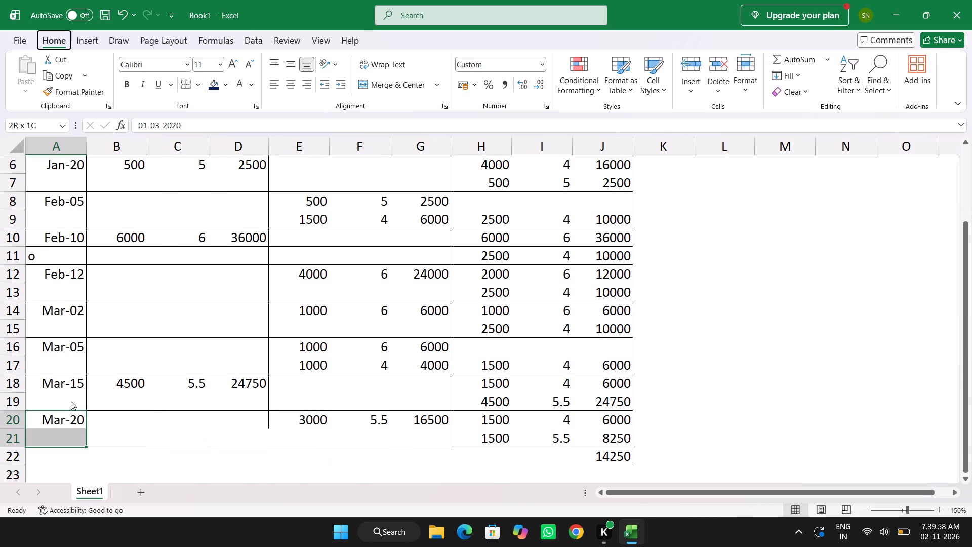
pyautogui.write('hbr')
pyautogui.press('Right')
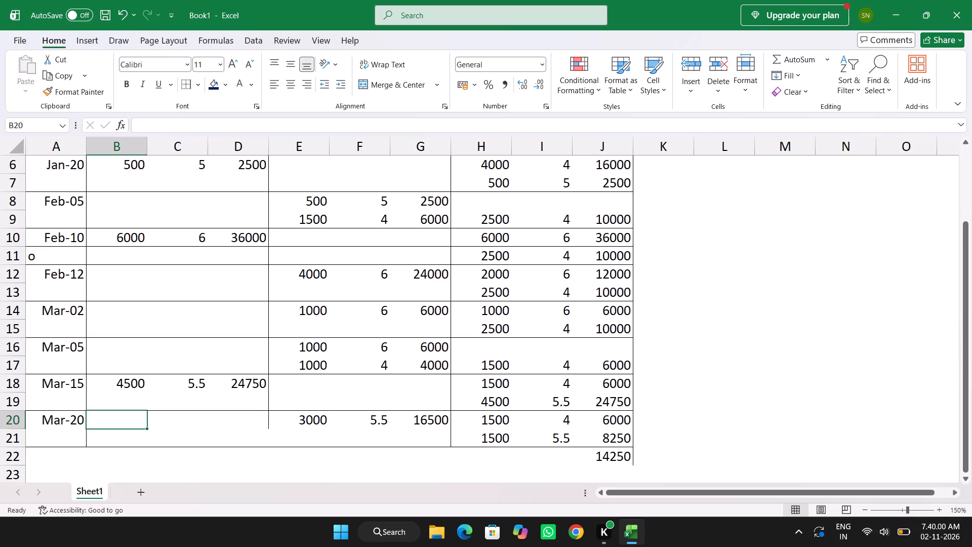
# Add a right border to the Receipts Amount cells in rows 20 and 21.
pyautogui.press('Right')
pyautogui.press('Right')
pyautogui.press('Right')
pyautogui.press('Left')
pyautogui.hotkey('shift', 'Down')
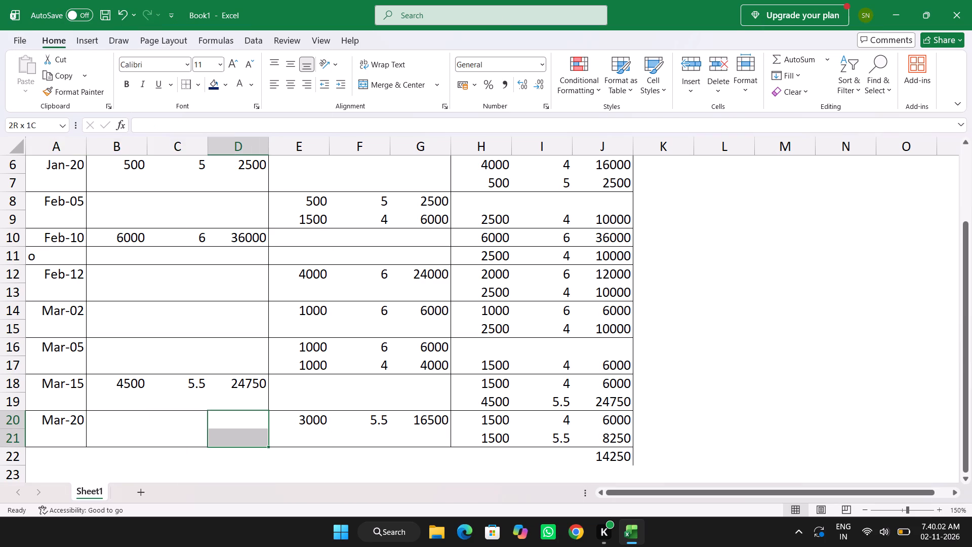
pyautogui.write('hbr')
pyautogui.press('Right')
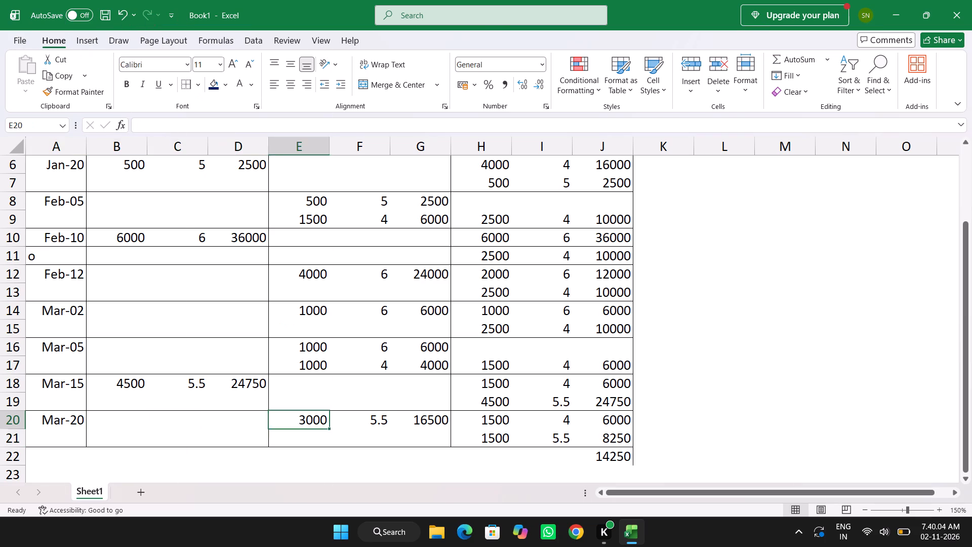
# Add a right border to the Date cell in row 22.
pyautogui.press('Right')
pyautogui.press('Right')
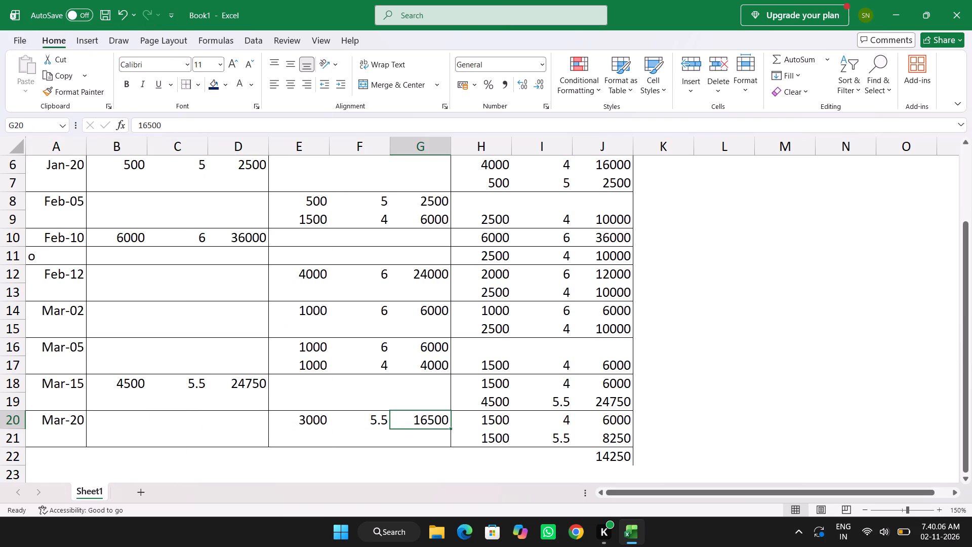
pyautogui.press('Down')
pyautogui.press('Left')
pyautogui.press('Down')
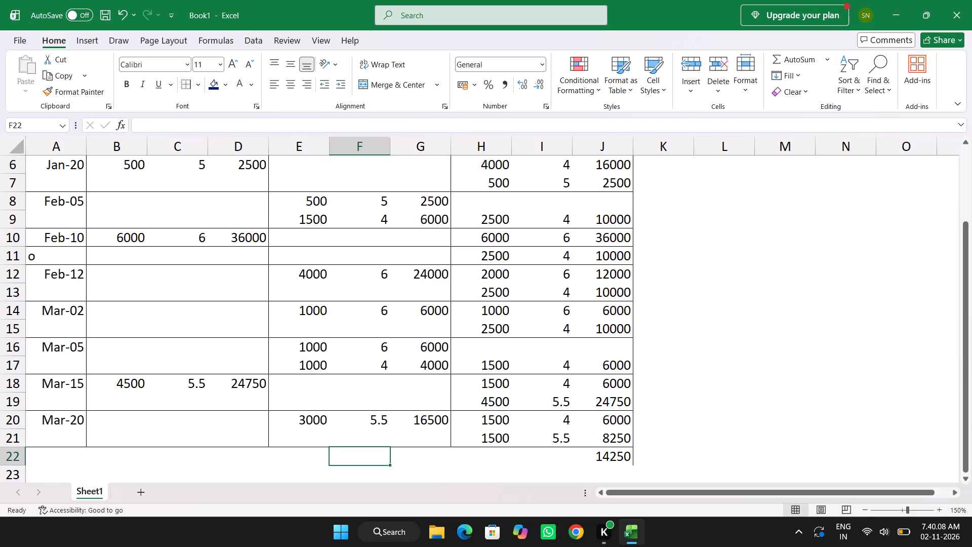
pyautogui.press('Left')
pyautogui.press('Left')
pyautogui.press('Left')
pyautogui.press('Left')
pyautogui.press('Left')
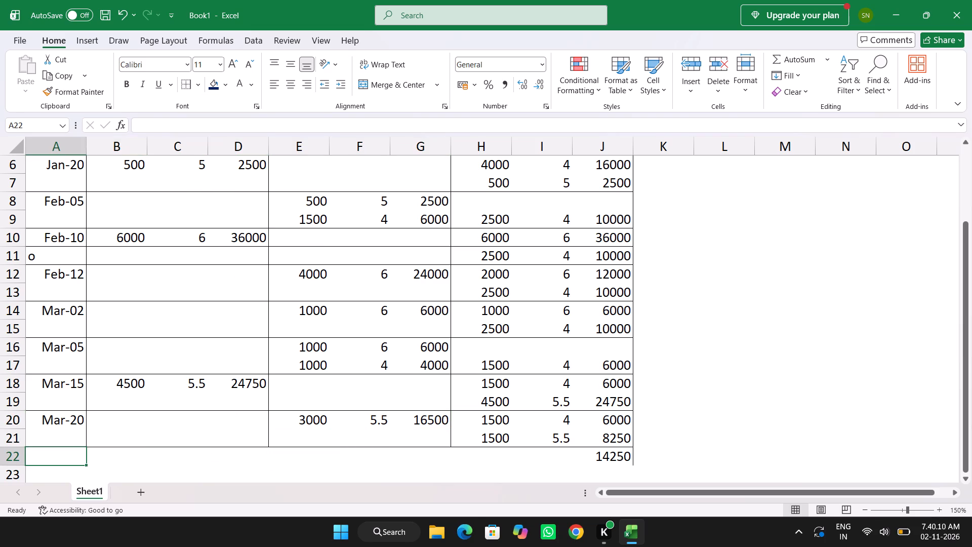
pyautogui.hotkey('shift', 'Right')
pyautogui.hotkey('shift', 'Right')
pyautogui.hotkey('shift', 'Right')
pyautogui.hotkey('shift', 'Left')
pyautogui.hotkey('shift', 'Left')
pyautogui.hotkey('shift', 'Left')
pyautogui.hotkey('shift', 'Left')
pyautogui.write('hbr')
# Add right borders to the Receipts, Issues and Balance Amount cells in row 22.
pyautogui.press('Right')
pyautogui.press('Right')
pyautogui.press('Right')
pyautogui.press('Right')
pyautogui.press('Left')
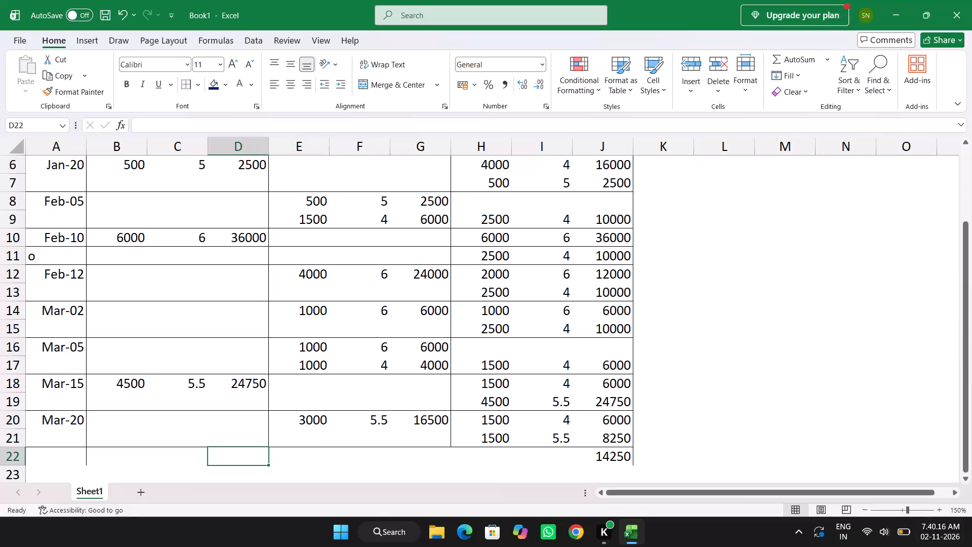
pyautogui.write('hbr')
pyautogui.press('Right')
pyautogui.press('Right')
pyautogui.press('Right')
pyautogui.press('Right')
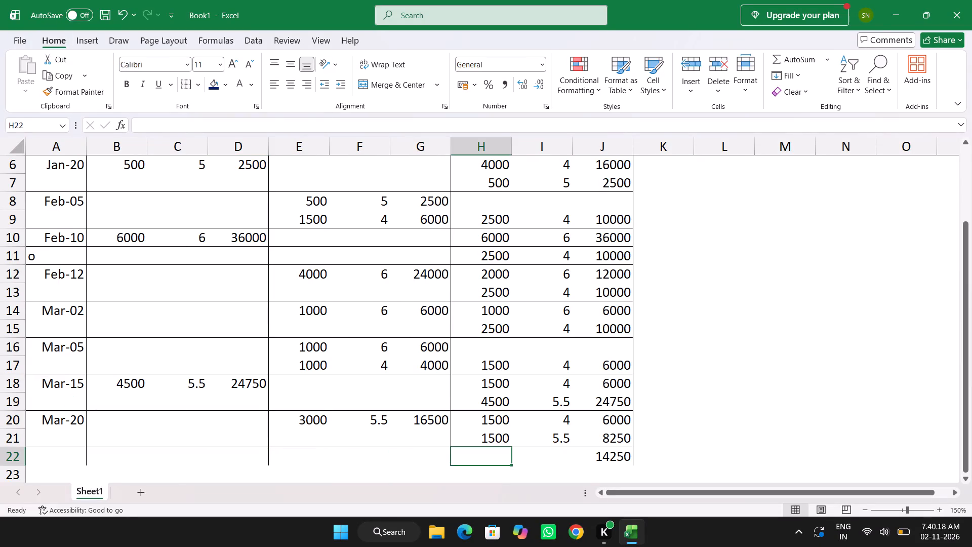
pyautogui.press('Left')
pyautogui.write('hbr')
pyautogui.press('Right')
pyautogui.press('Right')
pyautogui.press('Right')
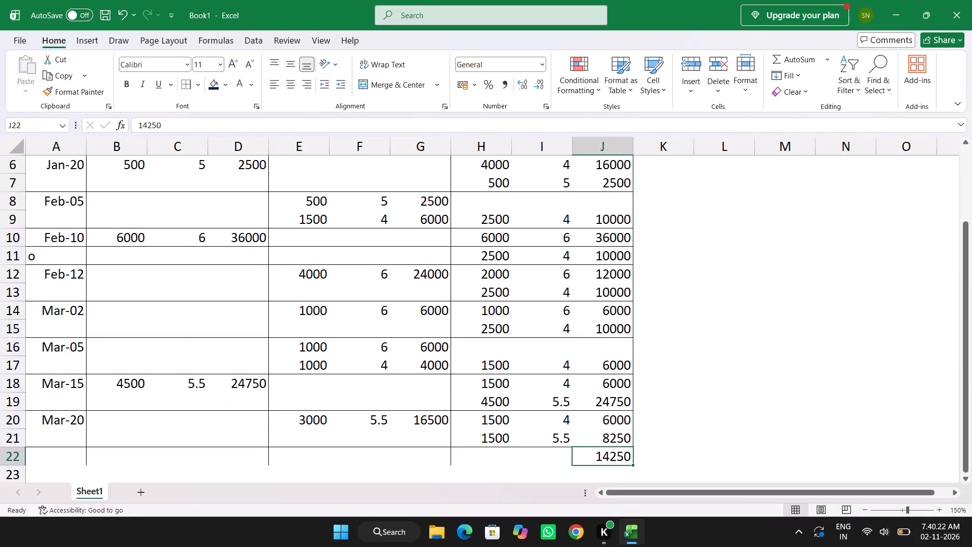
pyautogui.write('hbr')
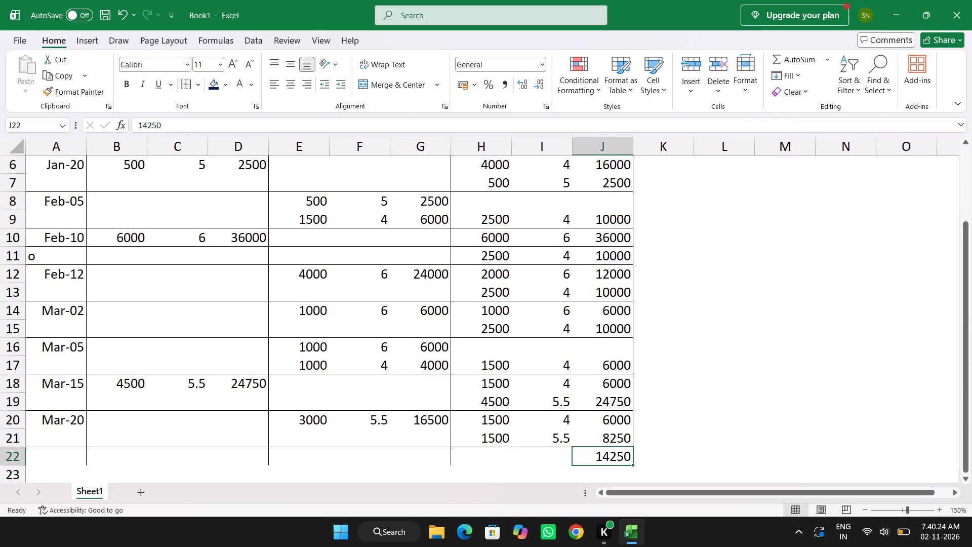
# Add a bottom border across the closing total row, from A22 to J22.
pyautogui.press('Left')
pyautogui.press('Left')
pyautogui.press('Left')
pyautogui.press('Left')
pyautogui.press('Left')
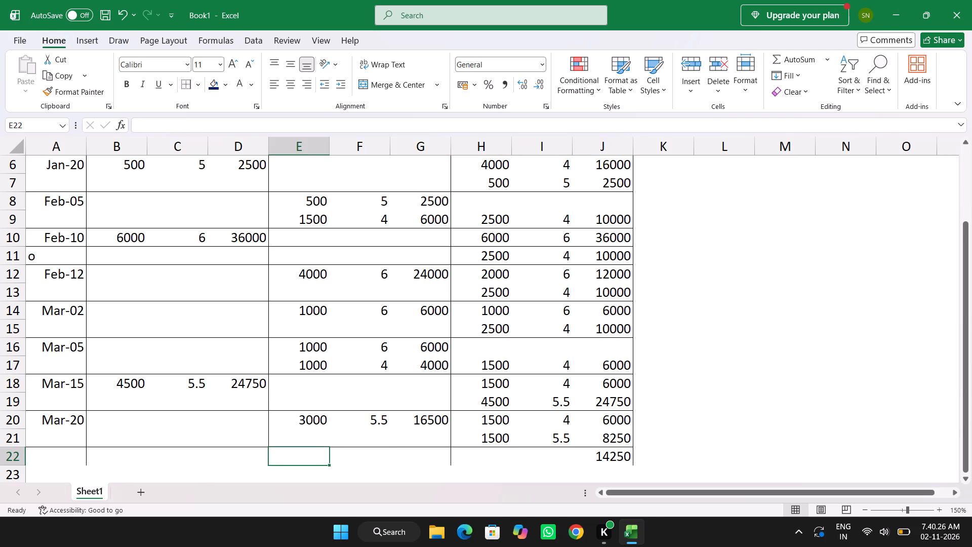
pyautogui.press('Left')
pyautogui.press('Left')
pyautogui.press('Left')
pyautogui.press('Left')
pyautogui.hotkey('shift', 'Right')
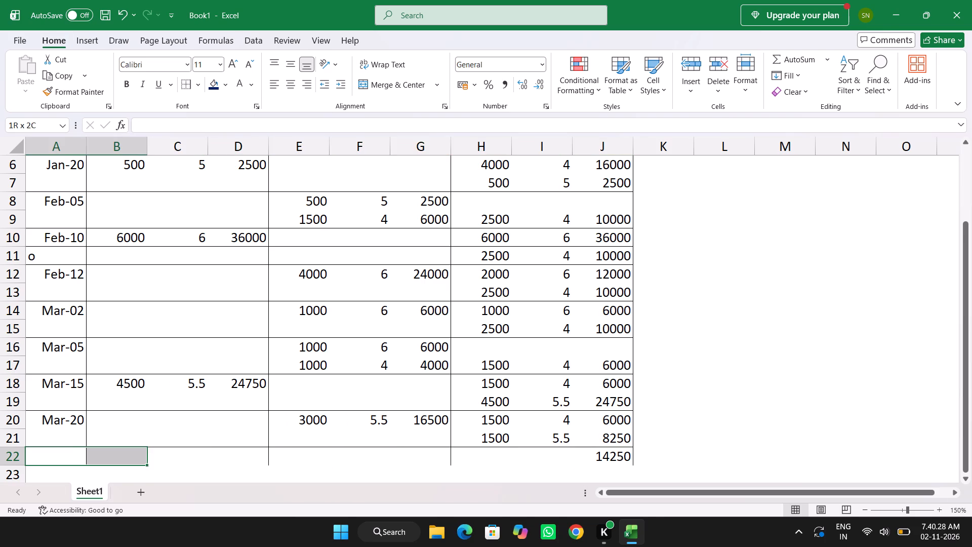
pyautogui.hotkey('shift', 'Right')
pyautogui.hotkey('shift', 'Right')
pyautogui.hotkey('shift', 'Right')
pyautogui.hotkey('shift', 'Right')
pyautogui.hotkey('shift', 'Right')
pyautogui.hotkey('shift', 'Right')
pyautogui.hotkey('shift', 'Right')
pyautogui.hotkey('shift', 'Right')
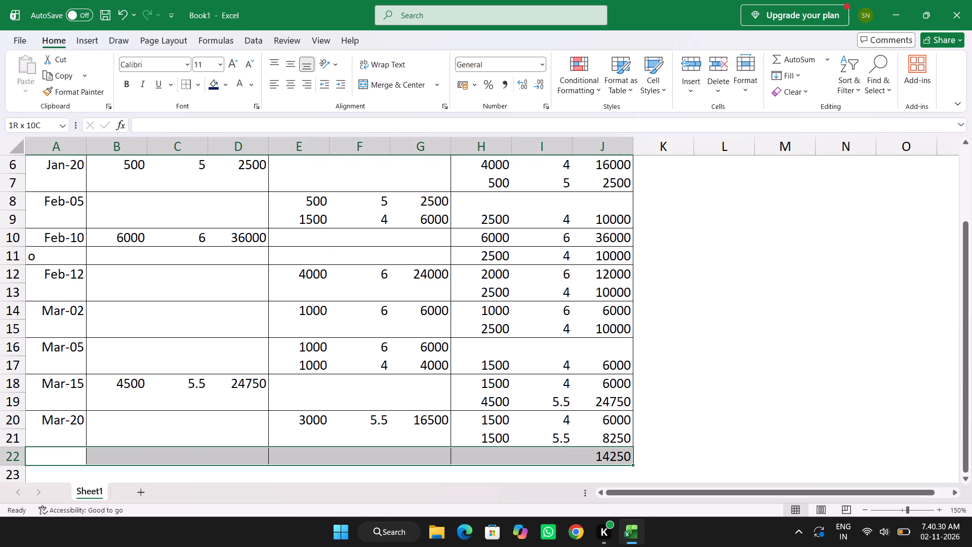
pyautogui.write('hbo')
# Add a right border to the Balance Rate cell in row 22.
pyautogui.press('Up')
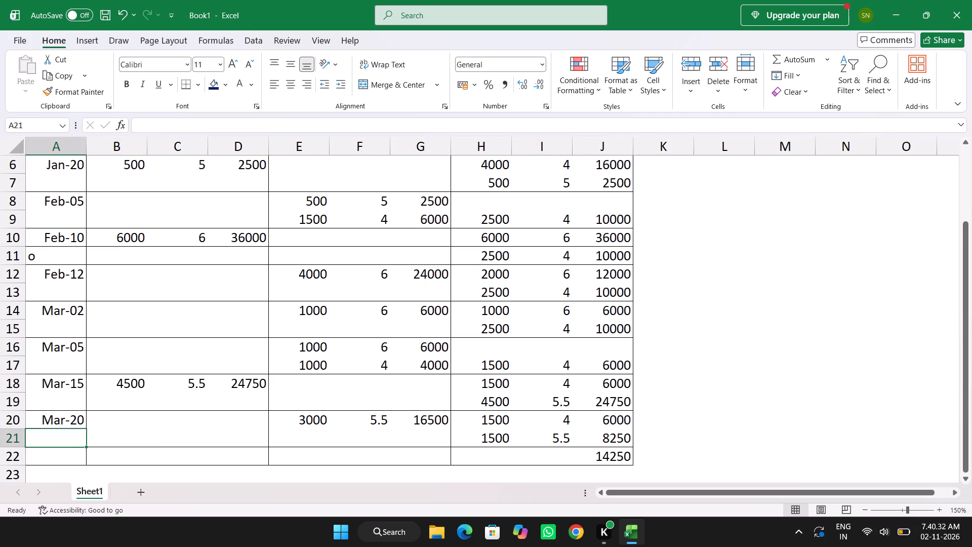
pyautogui.press('Right')
pyautogui.press('Right')
pyautogui.press('Right')
pyautogui.press('Right')
pyautogui.press('Right')
pyautogui.press('Right')
pyautogui.press('Right')
pyautogui.press('Right')
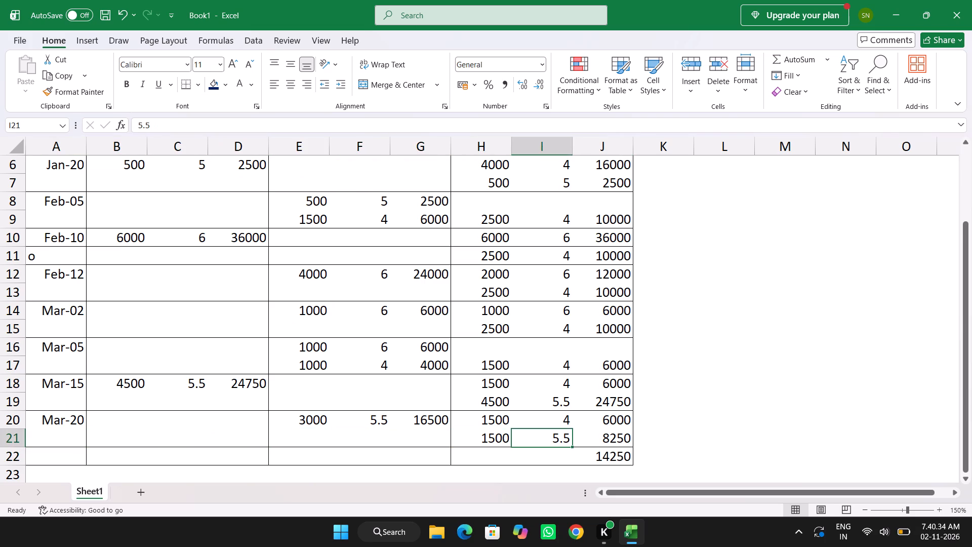
pyautogui.press('Right')
pyautogui.press('Down')
pyautogui.press('Left')
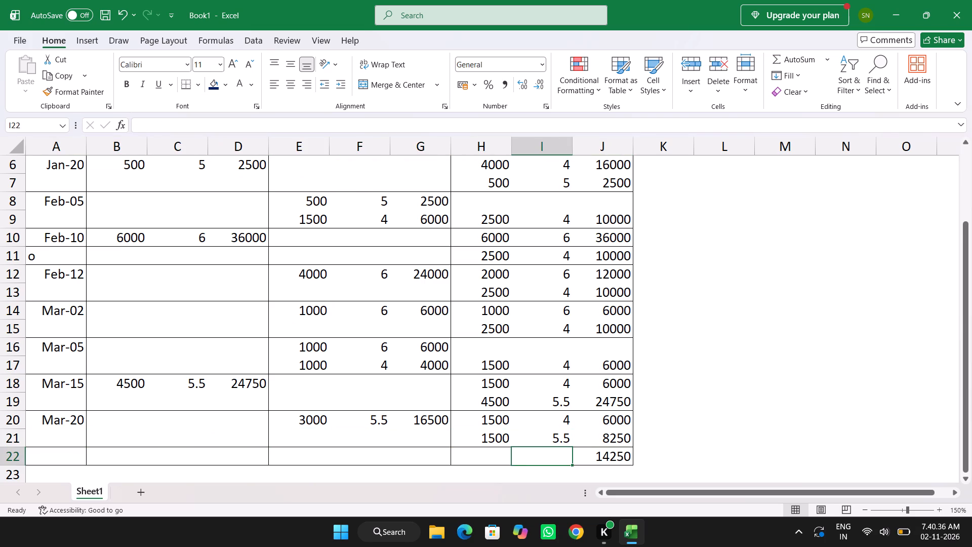
pyautogui.write('hbr')
# Fill the closing Balance Amount cell J22 with the standard light green colour.
pyautogui.press('Right')
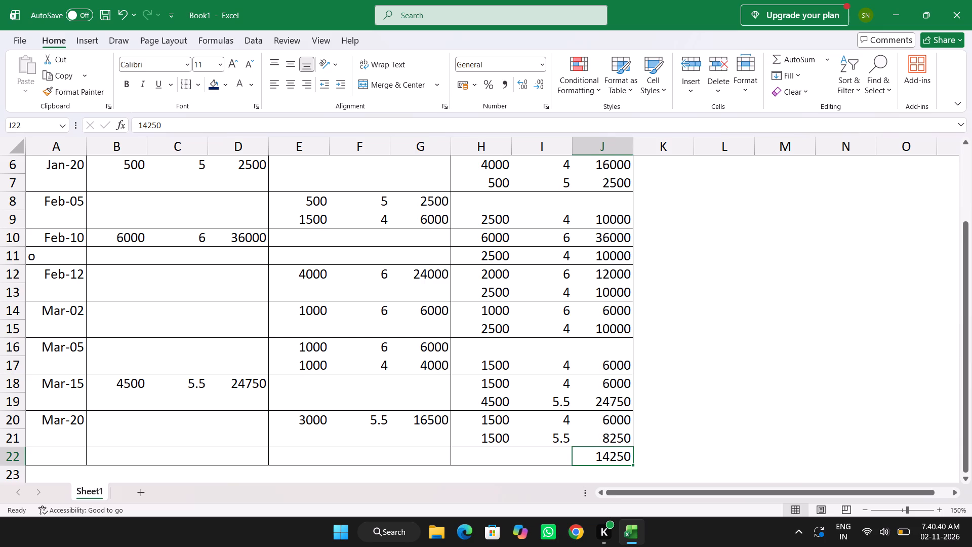
pyautogui.click(224, 84)
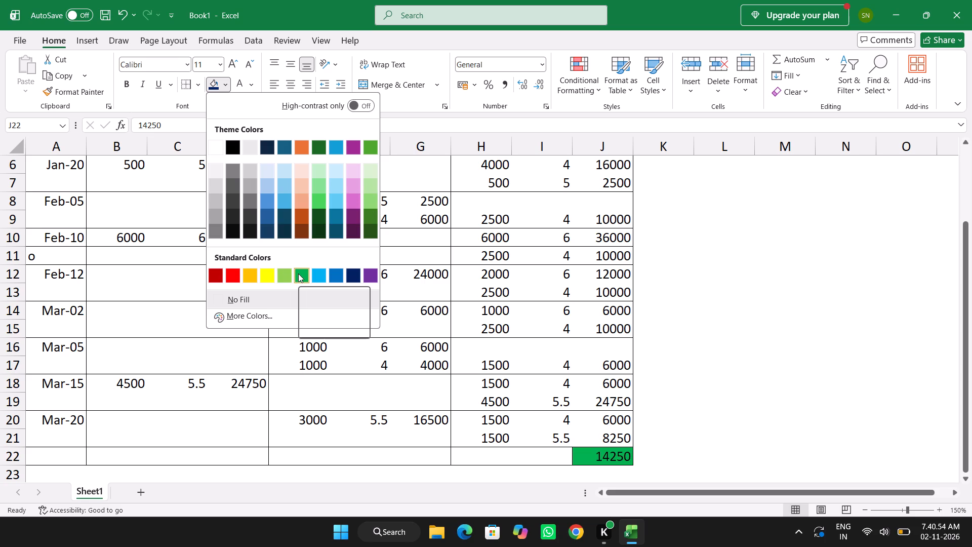
pyautogui.click(283, 276)
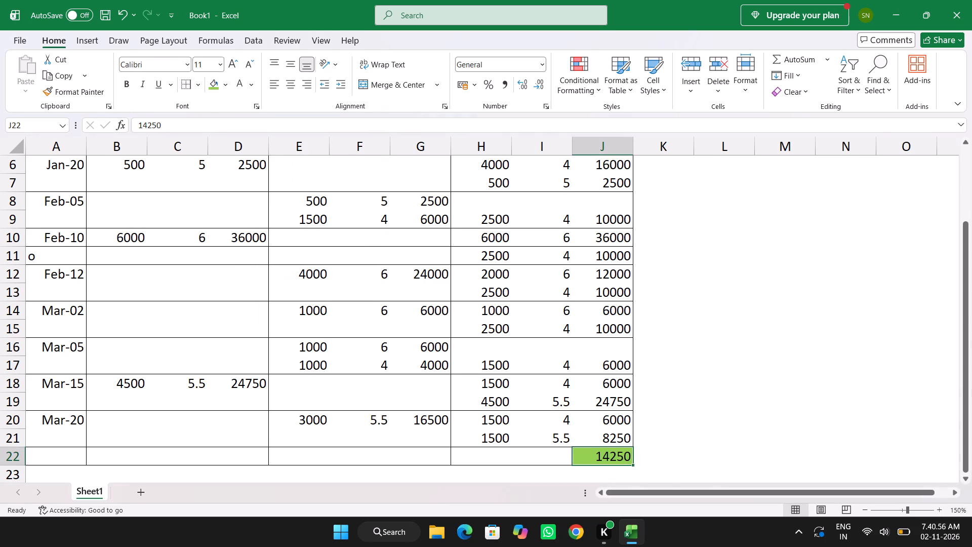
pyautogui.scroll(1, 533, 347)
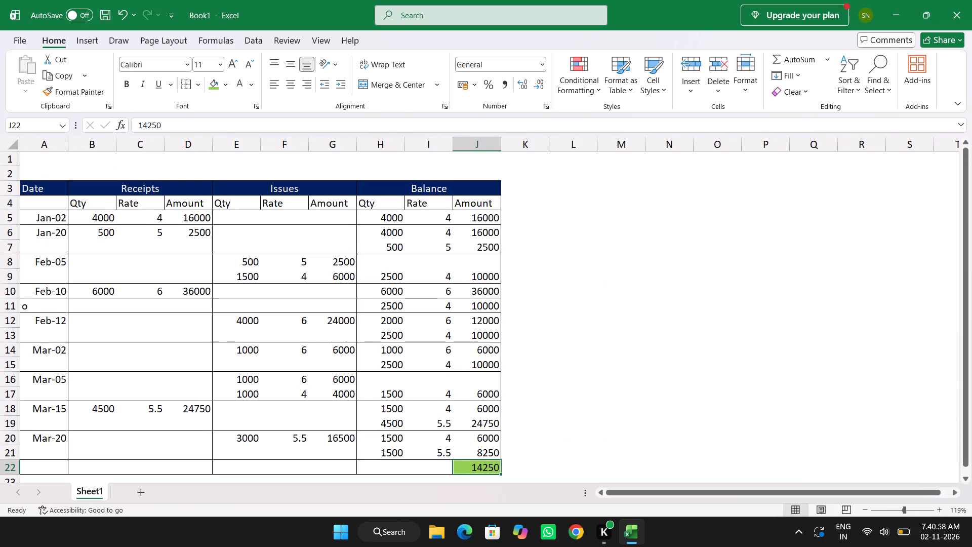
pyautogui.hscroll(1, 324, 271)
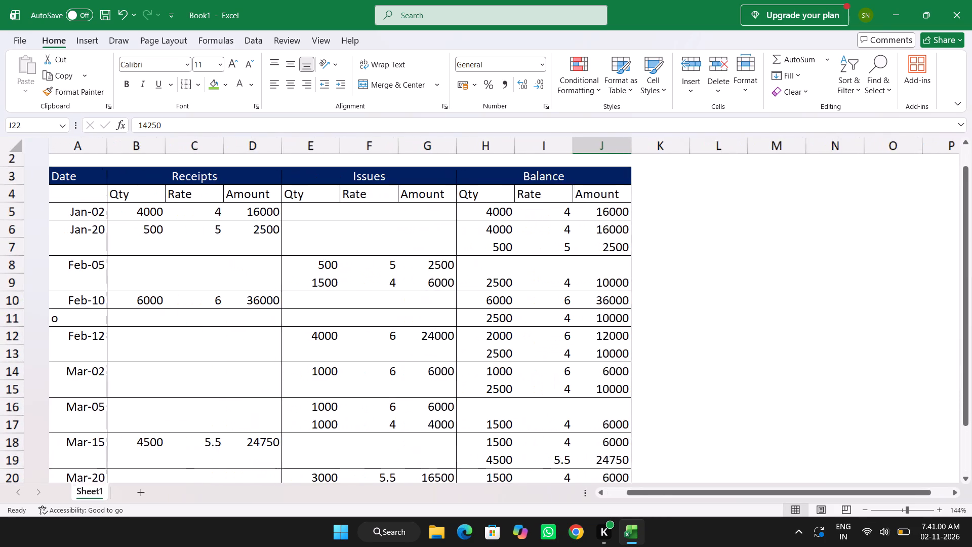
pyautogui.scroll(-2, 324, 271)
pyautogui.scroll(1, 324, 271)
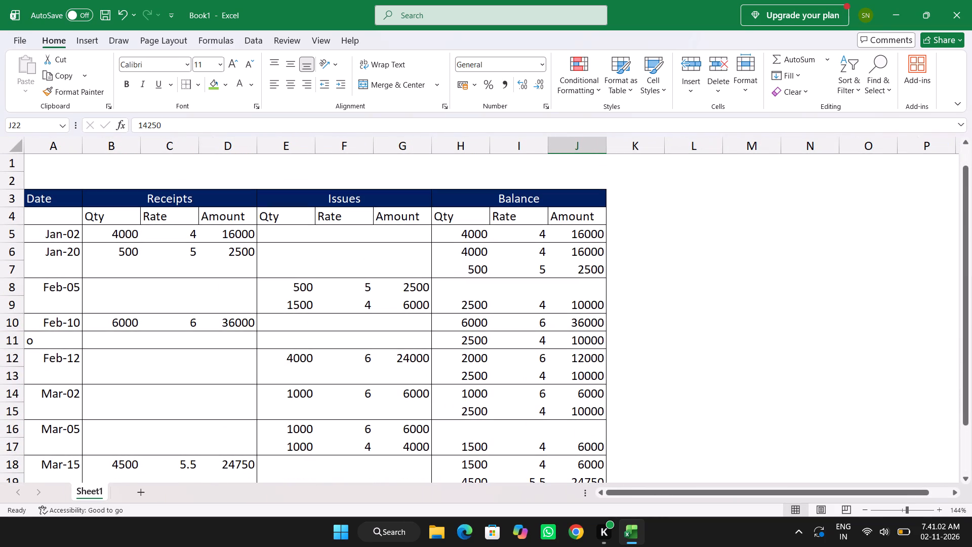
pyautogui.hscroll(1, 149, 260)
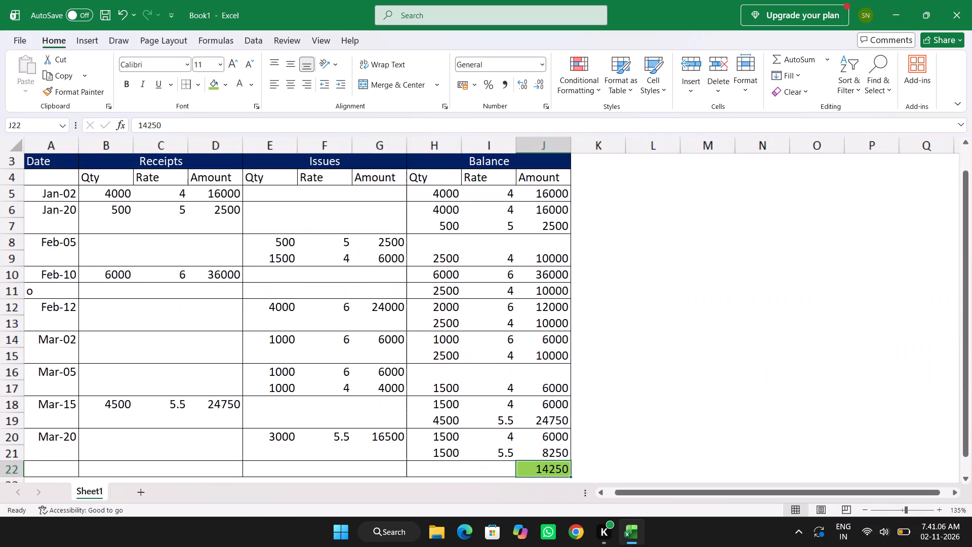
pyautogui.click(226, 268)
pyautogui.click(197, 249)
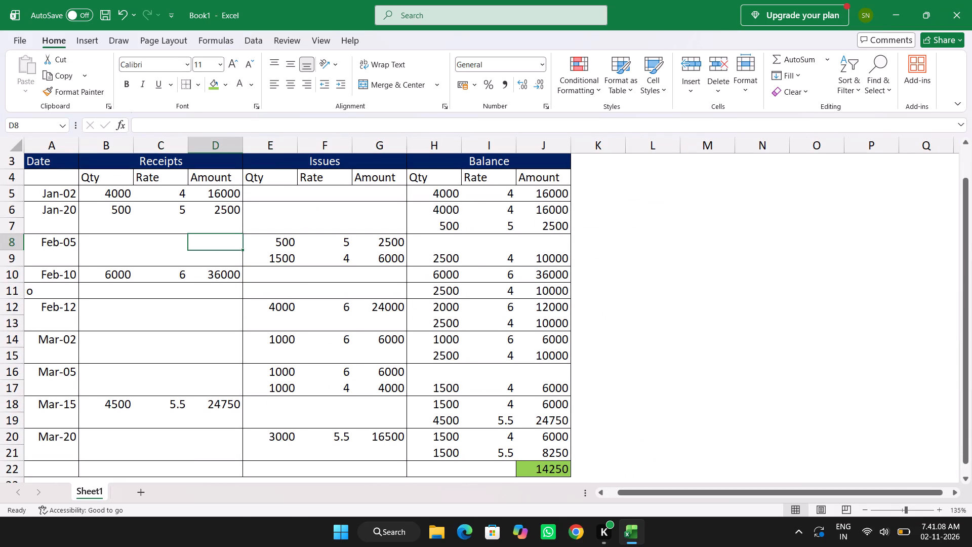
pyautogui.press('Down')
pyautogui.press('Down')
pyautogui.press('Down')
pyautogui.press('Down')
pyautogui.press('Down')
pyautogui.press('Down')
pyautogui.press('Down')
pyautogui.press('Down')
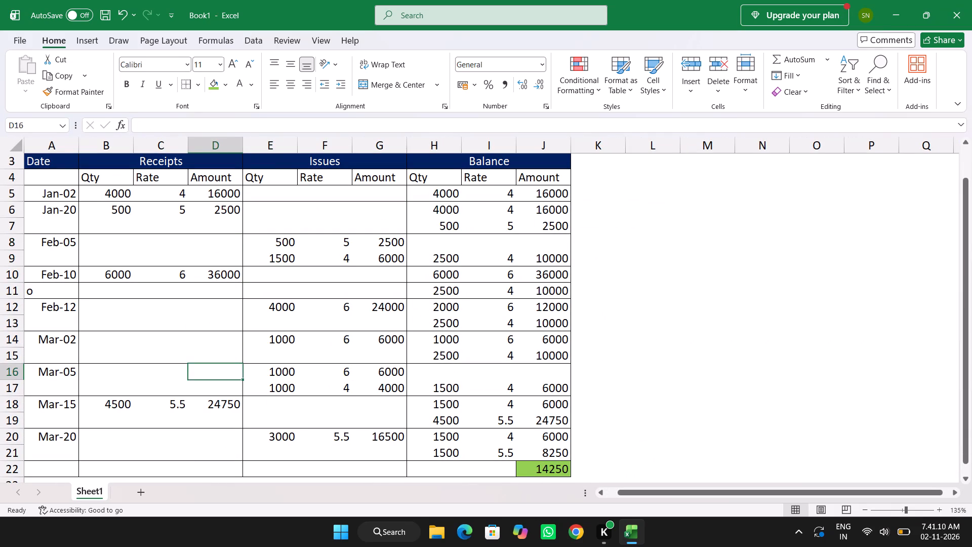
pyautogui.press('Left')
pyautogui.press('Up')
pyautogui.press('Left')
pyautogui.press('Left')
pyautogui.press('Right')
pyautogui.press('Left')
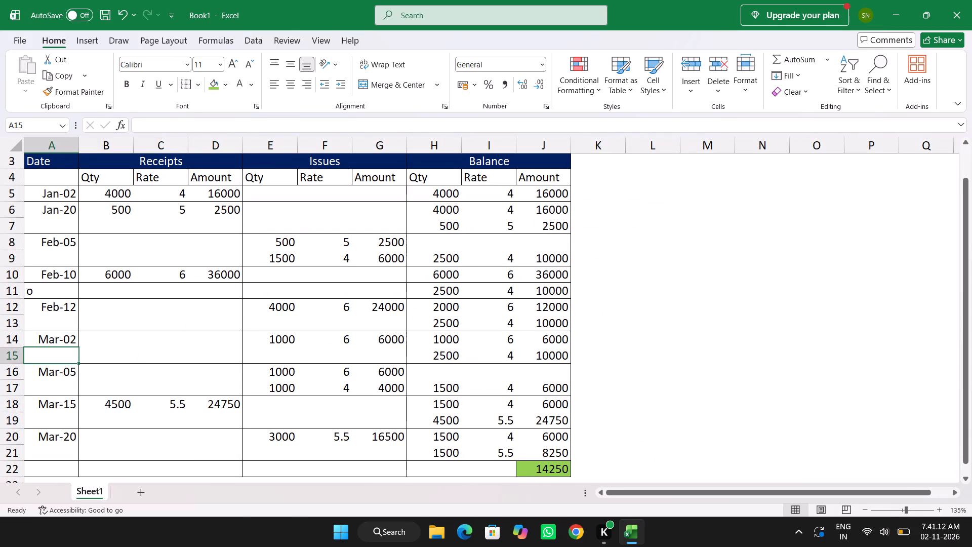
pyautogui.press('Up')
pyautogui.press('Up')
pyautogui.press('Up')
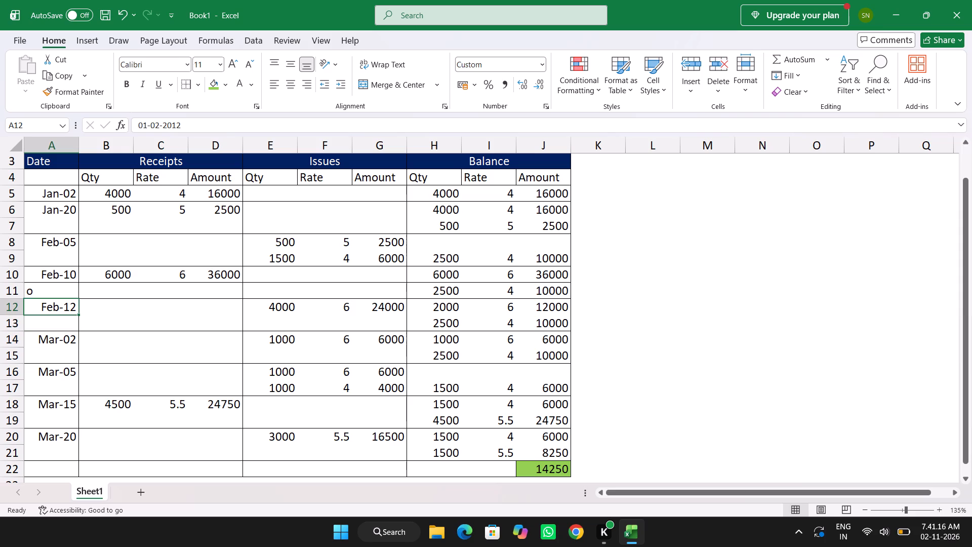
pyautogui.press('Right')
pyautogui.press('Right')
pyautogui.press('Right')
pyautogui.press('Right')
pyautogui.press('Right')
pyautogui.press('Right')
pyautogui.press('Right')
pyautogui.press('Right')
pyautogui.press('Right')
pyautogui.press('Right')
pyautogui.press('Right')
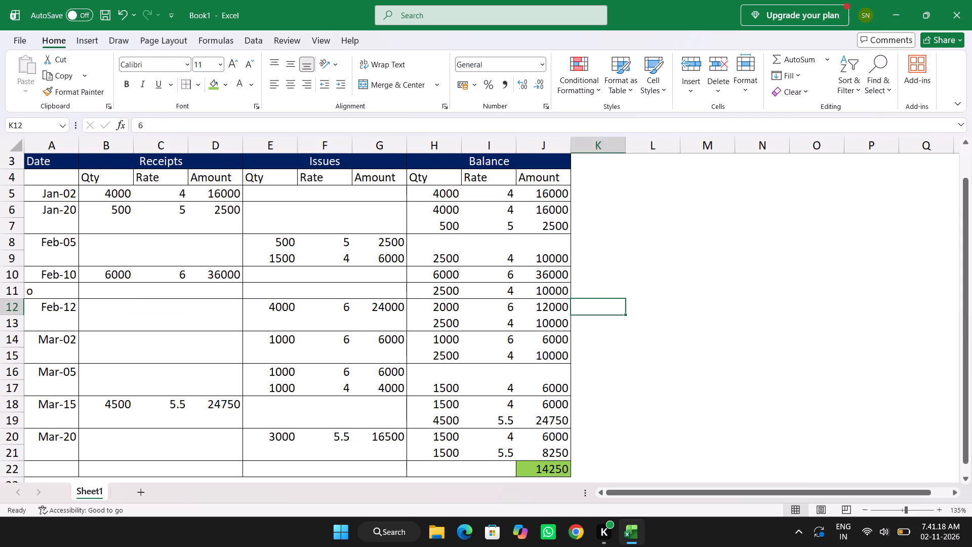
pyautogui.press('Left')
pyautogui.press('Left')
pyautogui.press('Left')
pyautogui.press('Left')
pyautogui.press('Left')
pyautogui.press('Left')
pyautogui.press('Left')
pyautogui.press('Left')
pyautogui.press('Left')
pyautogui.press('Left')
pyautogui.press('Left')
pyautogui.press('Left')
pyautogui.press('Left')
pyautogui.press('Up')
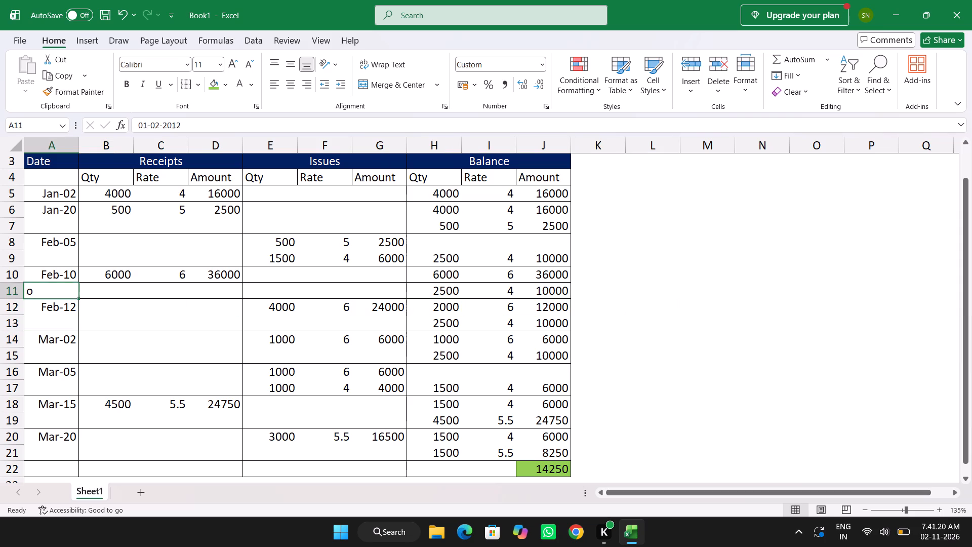
# Apply the Comma Style number format to all Receipts, Issues and Balance figures in B5:J22.
pyautogui.press('Up')
pyautogui.press('Up')
pyautogui.press('Up')
pyautogui.press('Up')
pyautogui.press('Up')
pyautogui.press('Up')
pyautogui.press('Right')
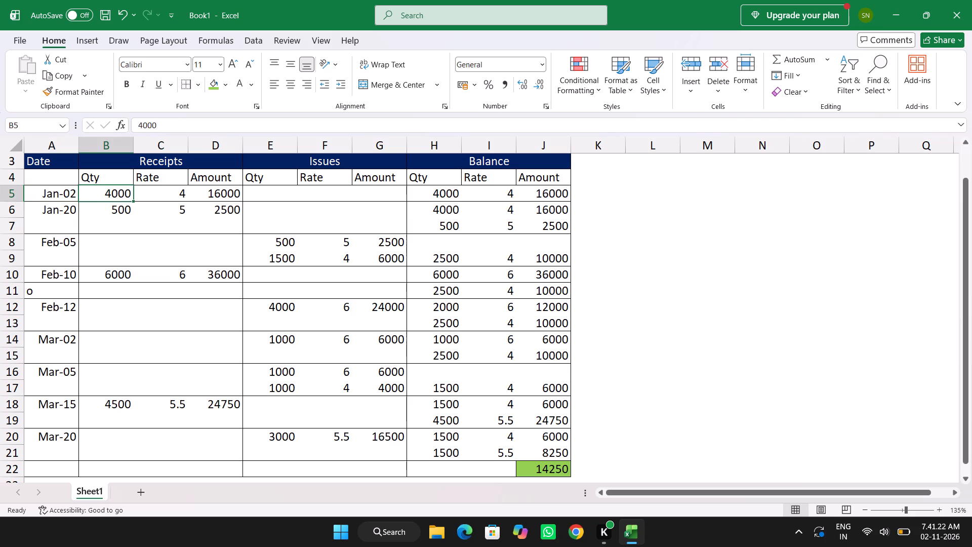
pyautogui.hotkey('shift', 'Down')
pyautogui.hotkey('shift', 'Down')
pyautogui.hotkey('shift', 'Down')
pyautogui.hotkey('shift', 'Down')
pyautogui.hotkey('shift', 'Down')
pyautogui.hotkey('shift', 'Down')
pyautogui.hotkey('shift', 'Down')
pyautogui.hotkey('shift', 'Down')
pyautogui.hotkey('shift', 'Down')
pyautogui.hotkey('shift', 'Down')
pyautogui.hotkey('shift', 'Down')
pyautogui.hotkey('shift', 'Down')
pyautogui.hotkey('shift', 'Down')
pyautogui.hotkey('shift', 'Down')
pyautogui.hotkey('shift', 'Down')
pyautogui.hotkey('shift', 'Down')
pyautogui.hotkey('shift', 'Down')
pyautogui.hotkey('shift', 'Down')
pyautogui.hotkey('shift', 'Down')
pyautogui.hotkey('shift', 'Down')
pyautogui.hotkey('shift', 'Down')
pyautogui.hotkey('shift', 'Down')
pyautogui.hotkey('shift', 'Down')
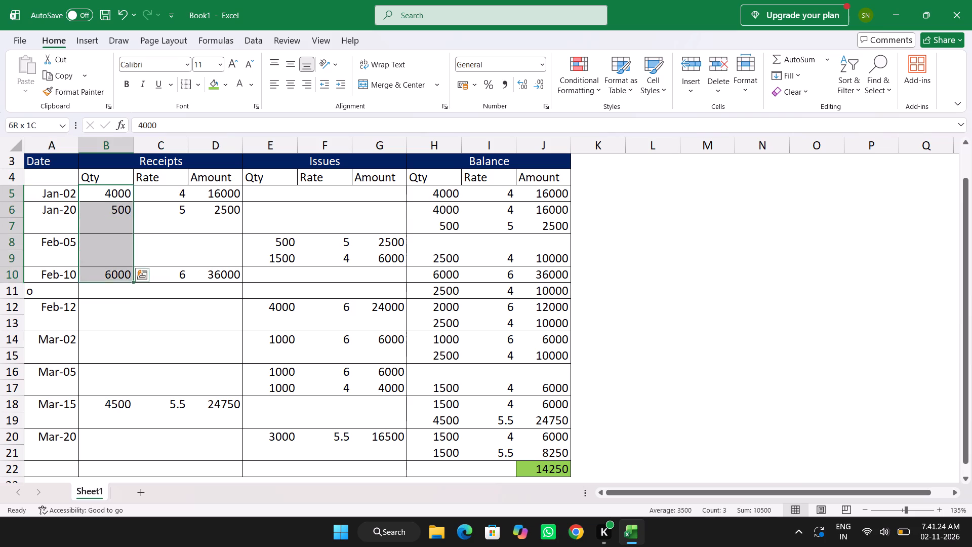
pyautogui.hotkey('shift', 'Up')
pyautogui.hotkey('shift', 'Up')
pyautogui.hotkey('shift', 'Up')
pyautogui.hotkey('shift', 'Up')
pyautogui.hotkey('shift', 'Up')
pyautogui.hotkey('shift', 'Up')
pyautogui.hotkey('shift', 'Up')
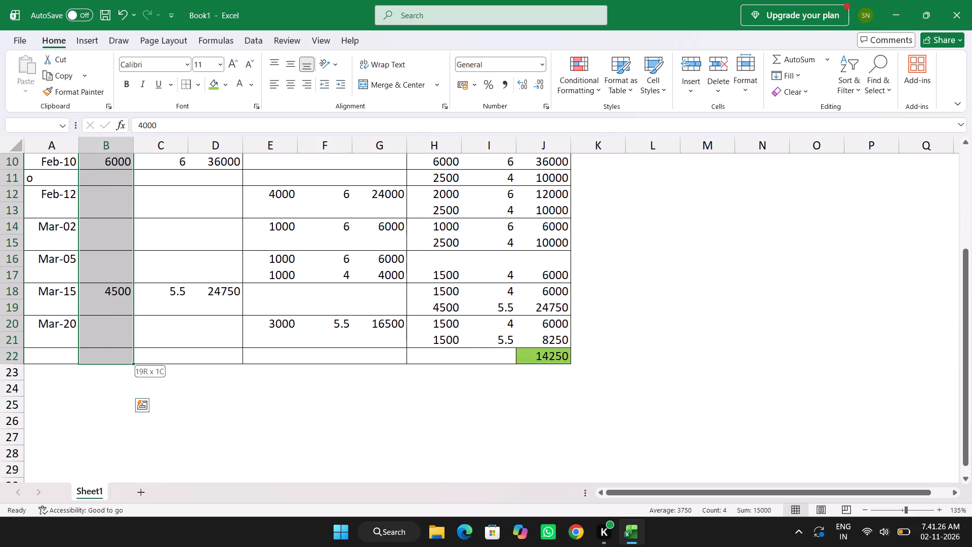
pyautogui.hotkey('shift', 'Right')
pyautogui.hotkey('shift', 'Right')
pyautogui.hotkey('shift', 'Right')
pyautogui.hotkey('shift', 'Right')
pyautogui.hotkey('shift', 'Right')
pyautogui.hotkey('shift', 'Right')
pyautogui.hotkey('shift', 'Right')
pyautogui.hotkey('shift', 'Right')
pyautogui.hotkey('shift', 'Right')
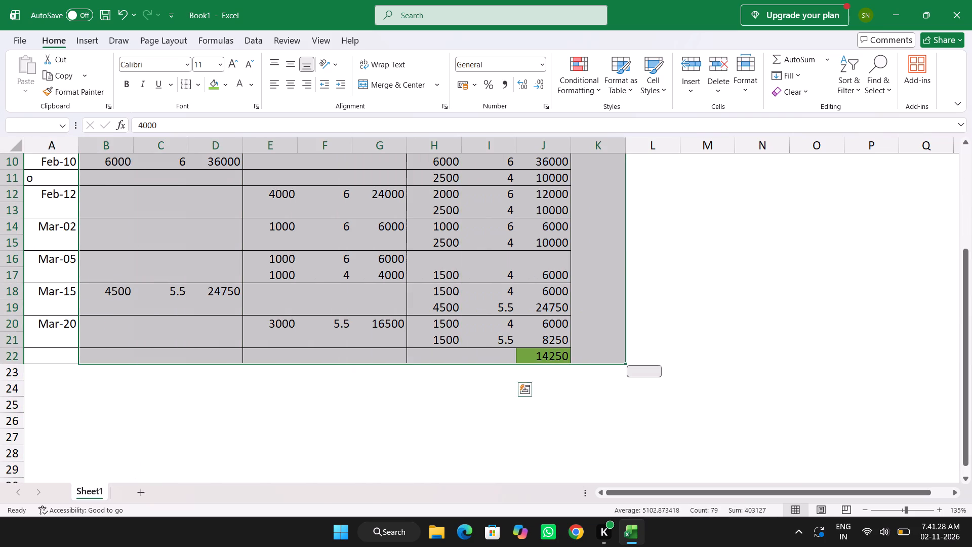
pyautogui.hotkey('shift', 'Left')
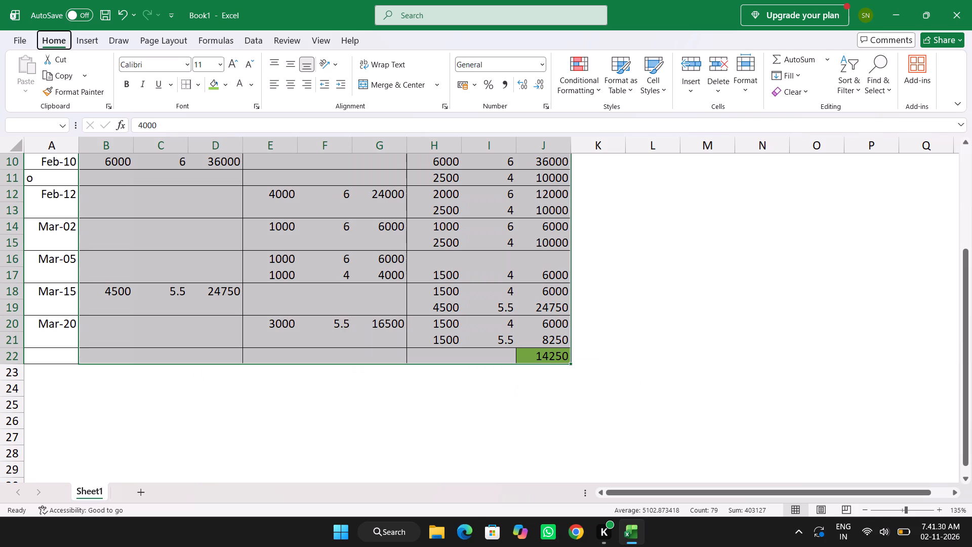
pyautogui.press('h')
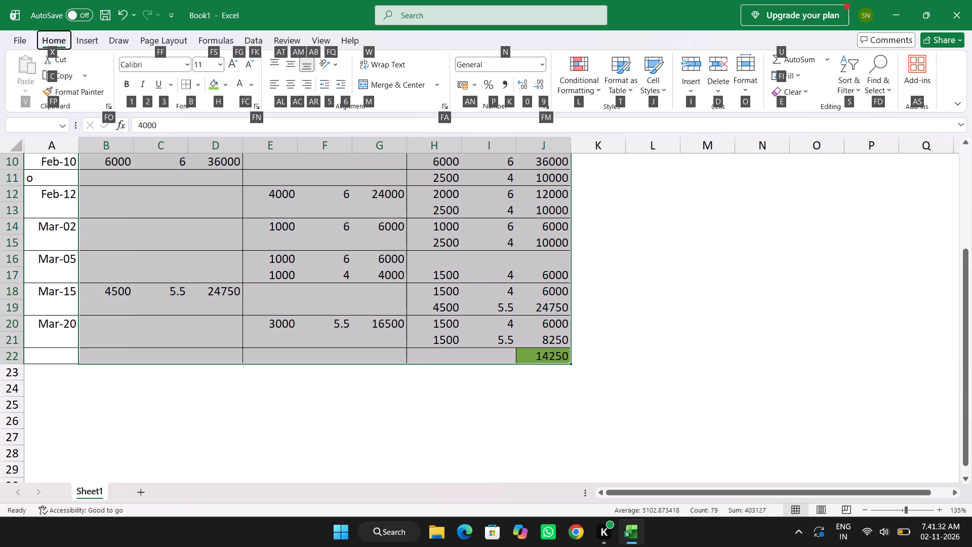
pyautogui.press('k')
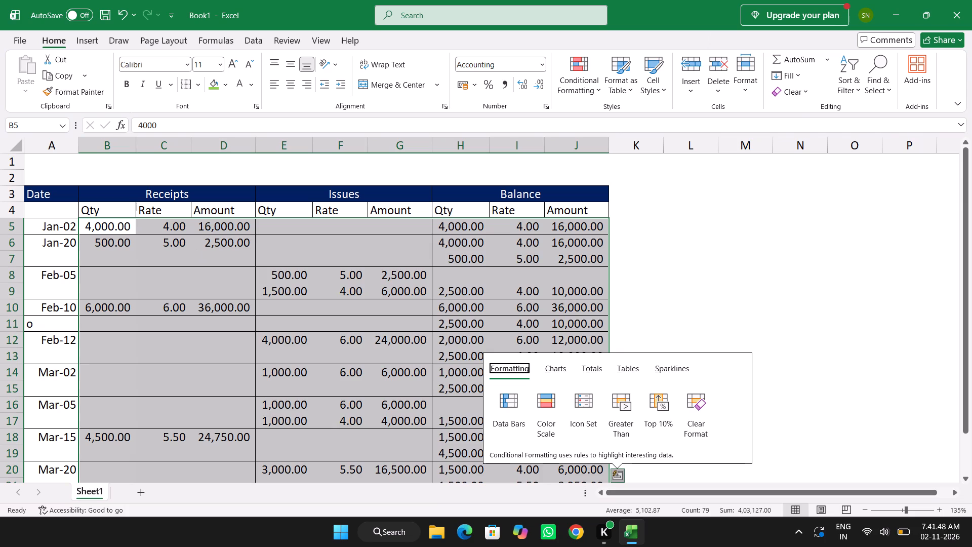
# Convert the range B5:J22 into a table without marking it as having headers.
pyautogui.click(98, 233)
pyautogui.hotkey('ctrl', 'shift', 'Left')
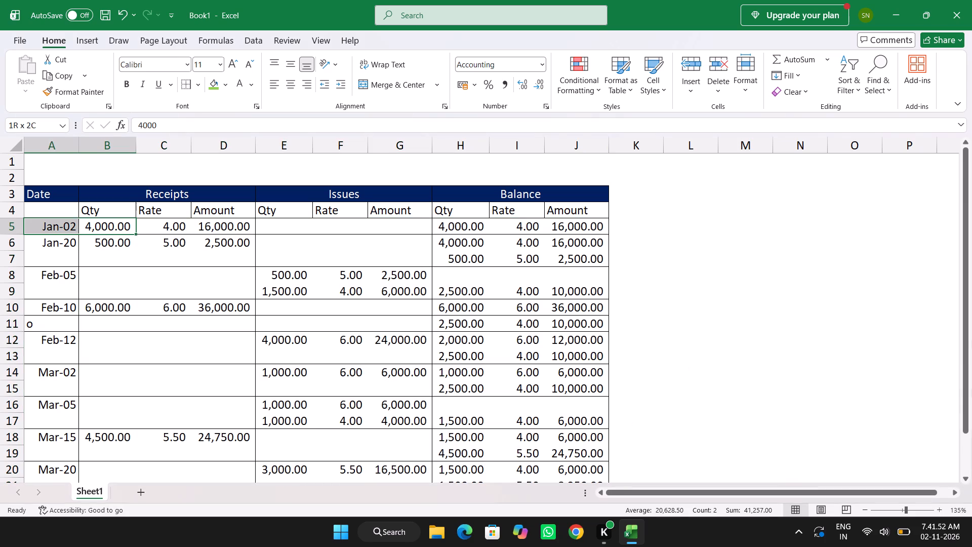
pyautogui.hotkey('ctrl', 'shift', 'Right')
pyautogui.hotkey('ctrl', 'shift', 'Left')
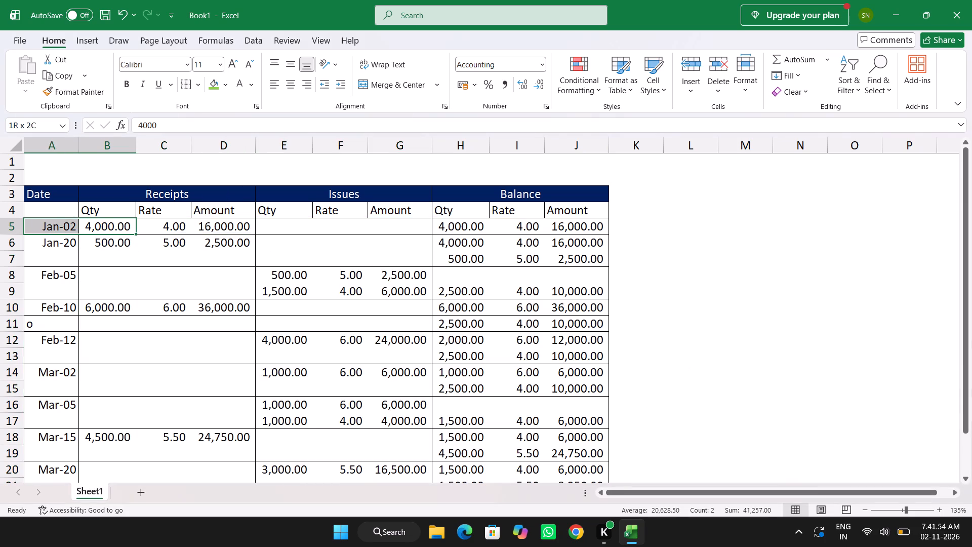
pyautogui.hotkey('ctrl', 'shift', 'Right')
pyautogui.hotkey('ctrl', 'shift', 'Right')
pyautogui.hotkey('ctrl', 'shift', 'Right')
pyautogui.hotkey('ctrl', 'shift', 'Right')
pyautogui.hotkey('ctrl', 'shift', 'Left')
pyautogui.hotkey('ctrl', 'shift', 'Down')
pyautogui.hotkey('ctrl', 'shift', 'Down')
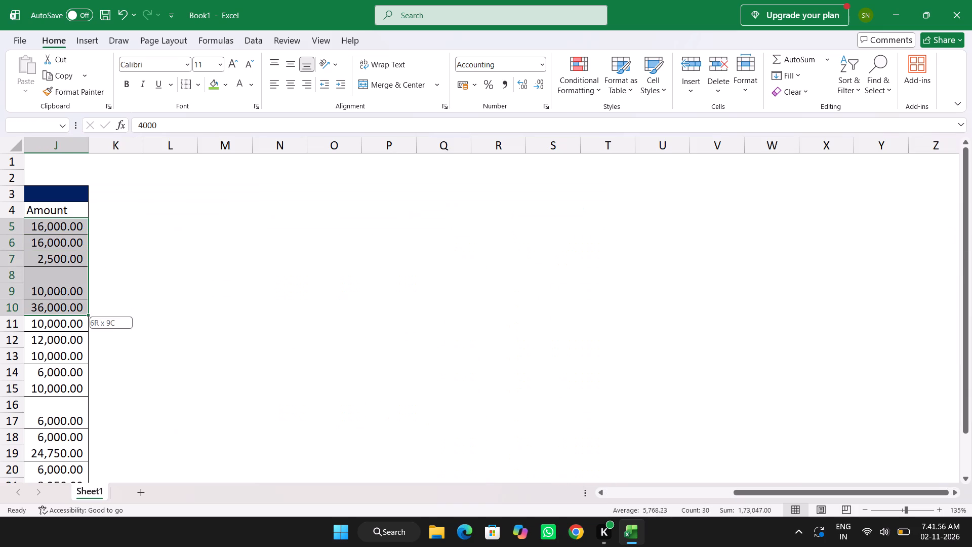
pyautogui.hotkey('ctrl', 'shift', 'Down')
pyautogui.hotkey('ctrl', 'shift', 'Down')
pyautogui.hotkey('ctrl', 'shift', 'Up')
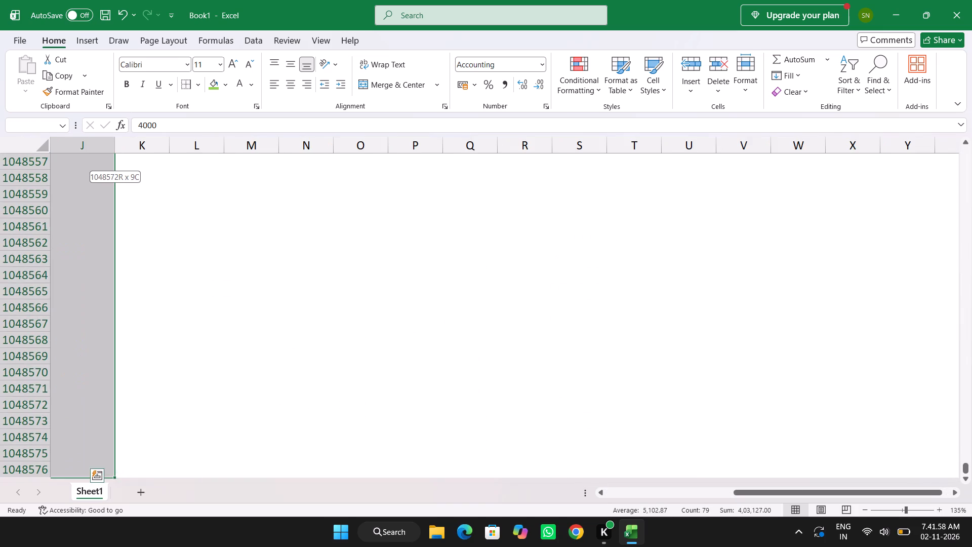
pyautogui.hscroll(6, 492, 403)
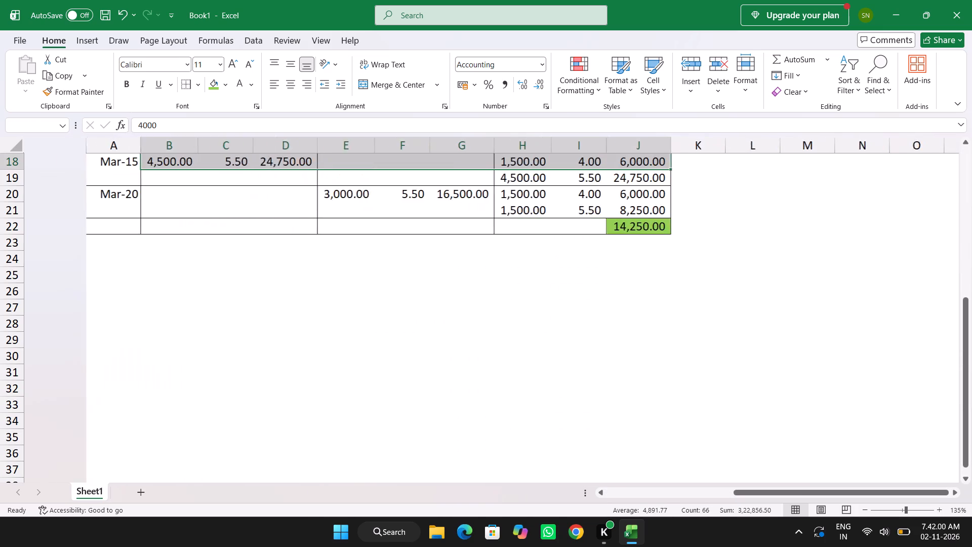
pyautogui.scroll(3, 492, 403)
pyautogui.scroll(-1, 492, 403)
pyautogui.hotkey('shift', 'Down')
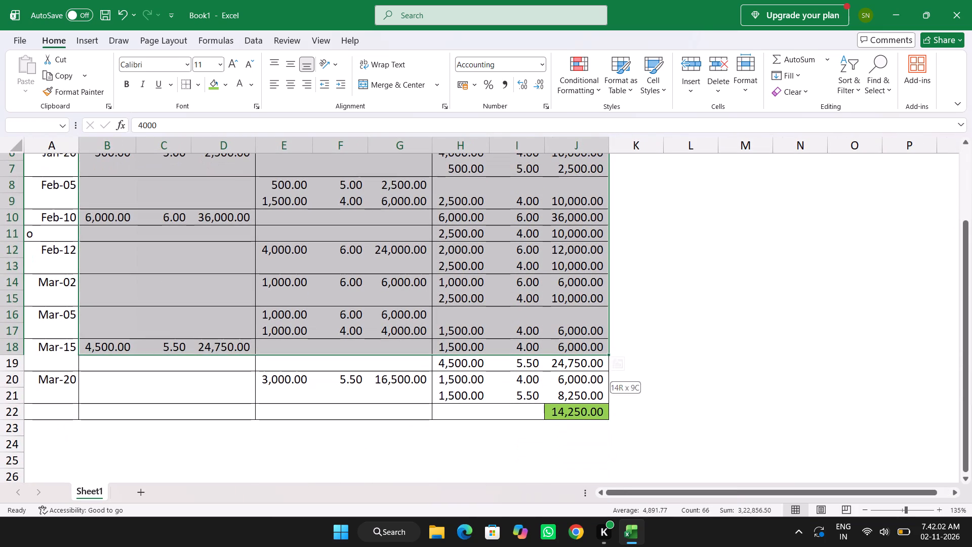
pyautogui.hotkey('shift', 'Down')
pyautogui.hotkey('shift', 'Down')
pyautogui.hotkey('shift', 'Down')
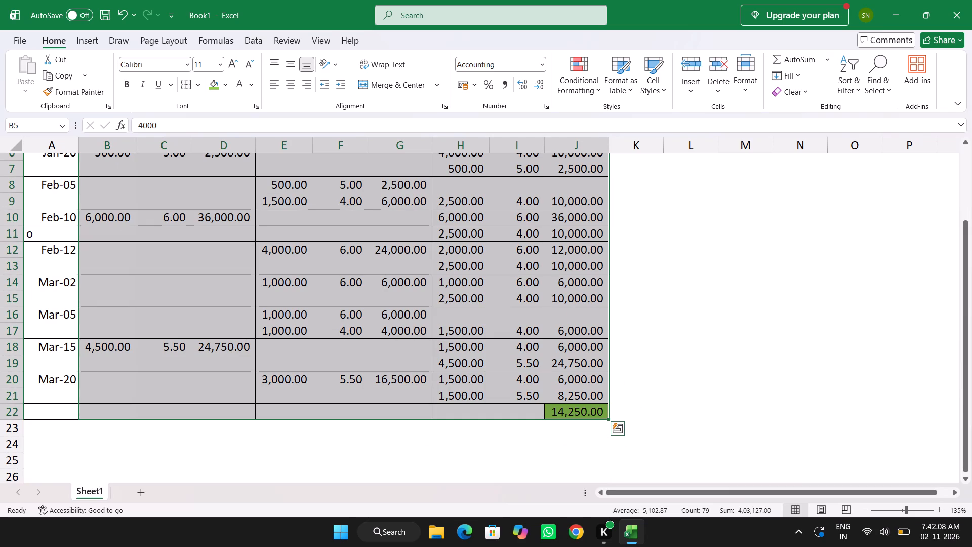
pyautogui.hotkey('ctrl', 't')
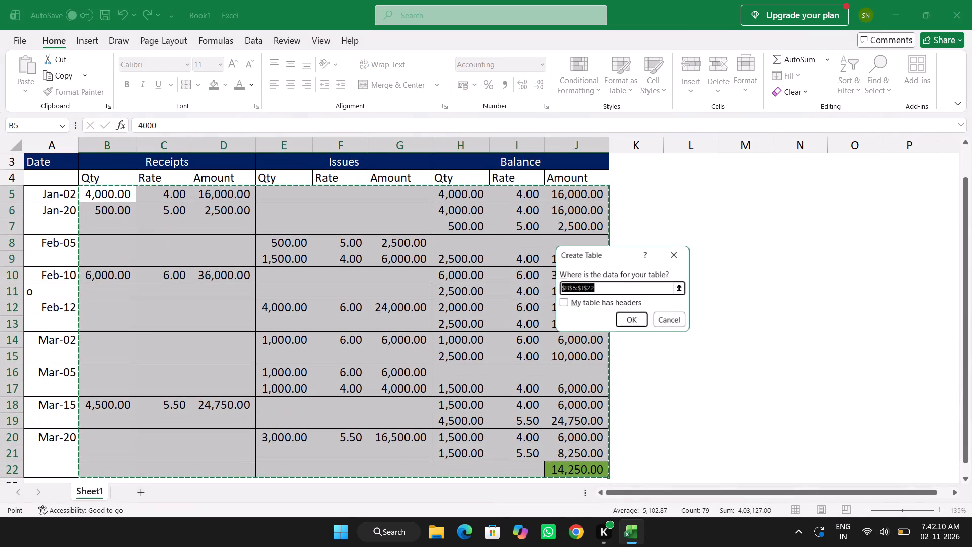
pyautogui.press('Return')
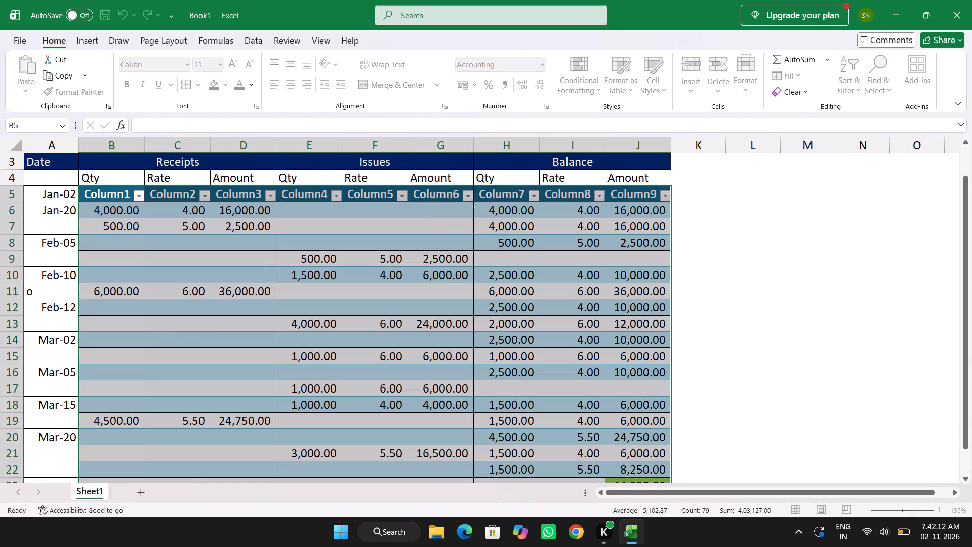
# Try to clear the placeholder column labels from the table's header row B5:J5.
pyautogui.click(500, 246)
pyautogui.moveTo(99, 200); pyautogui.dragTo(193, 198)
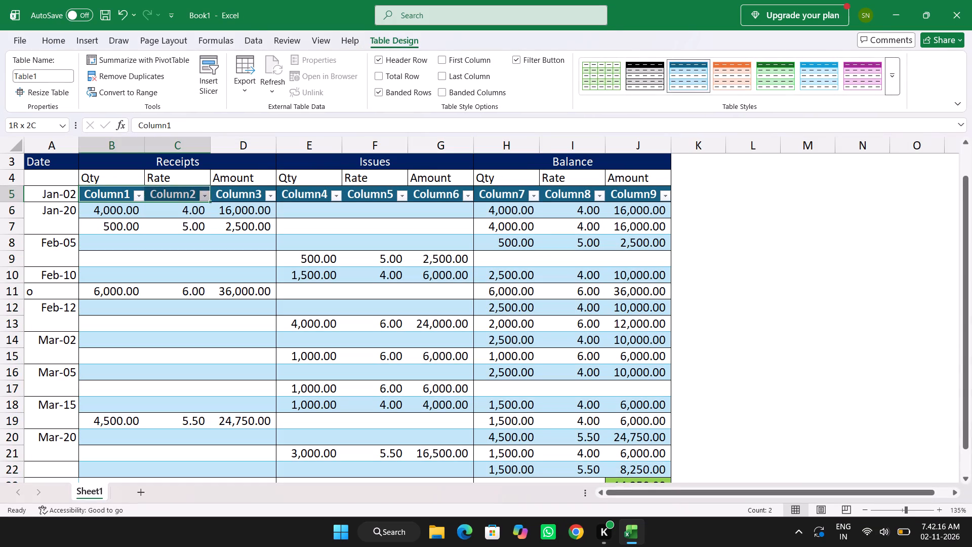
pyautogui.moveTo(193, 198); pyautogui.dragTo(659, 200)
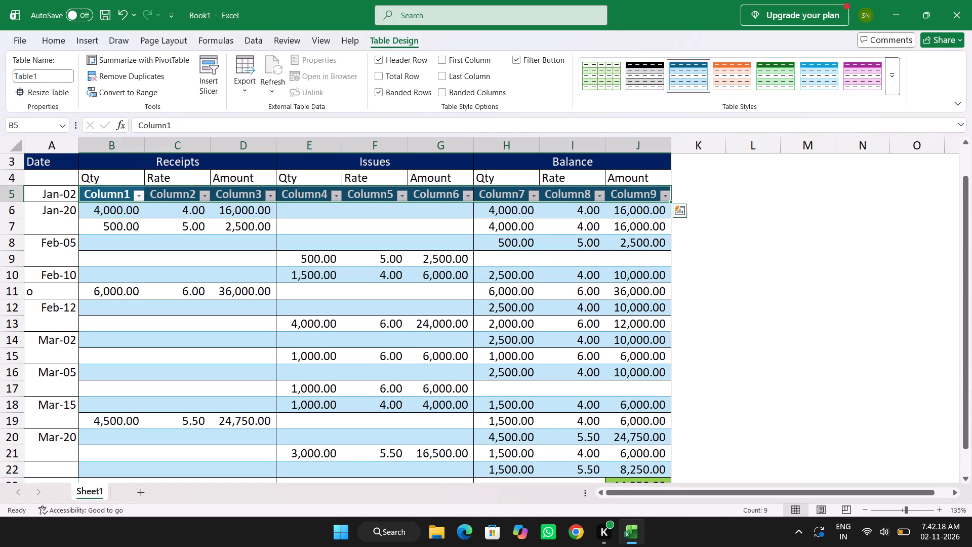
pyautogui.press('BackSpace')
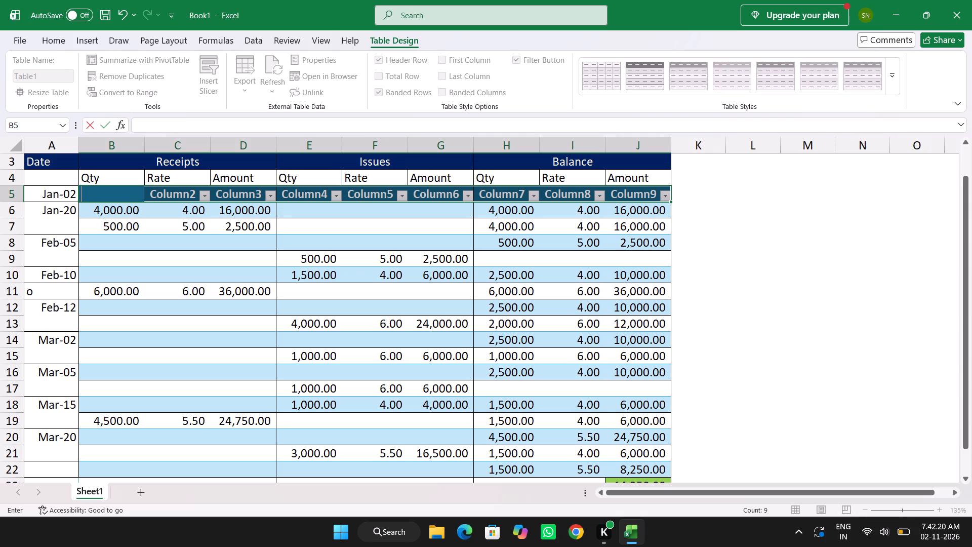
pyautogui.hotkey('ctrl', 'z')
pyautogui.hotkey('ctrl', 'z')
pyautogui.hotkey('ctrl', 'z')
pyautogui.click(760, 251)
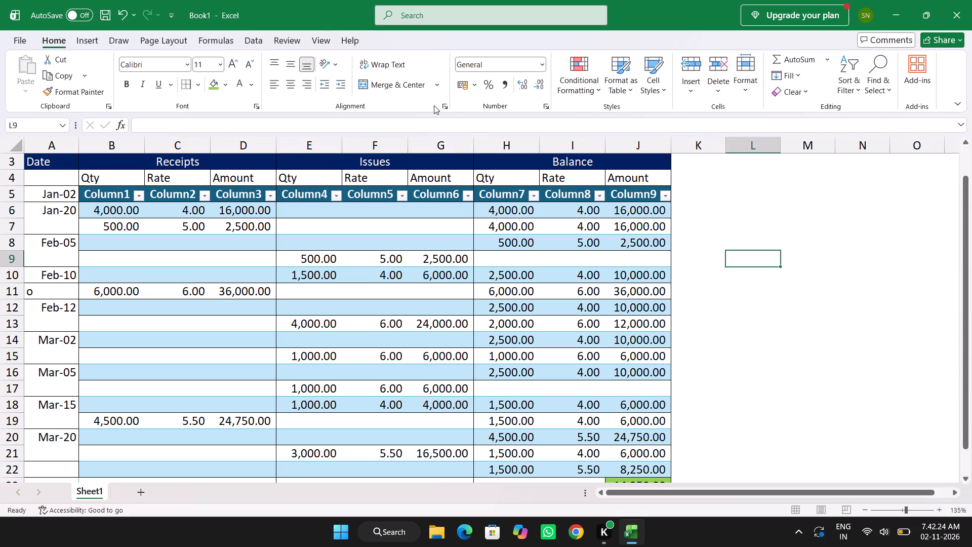
# Undo the header label edit and the conversion of the ledger figures into a table.
pyautogui.click(125, 12)
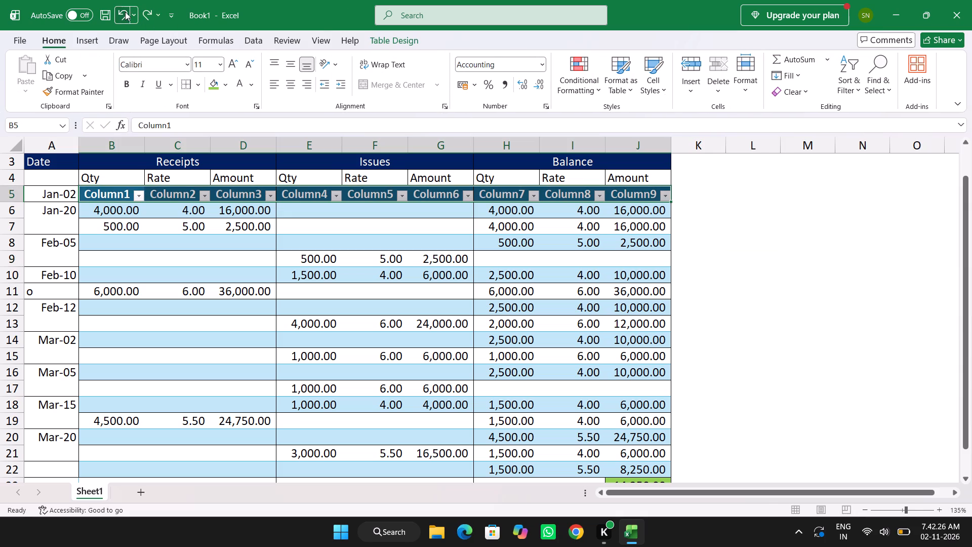
pyautogui.click(125, 12)
pyautogui.click(614, 240)
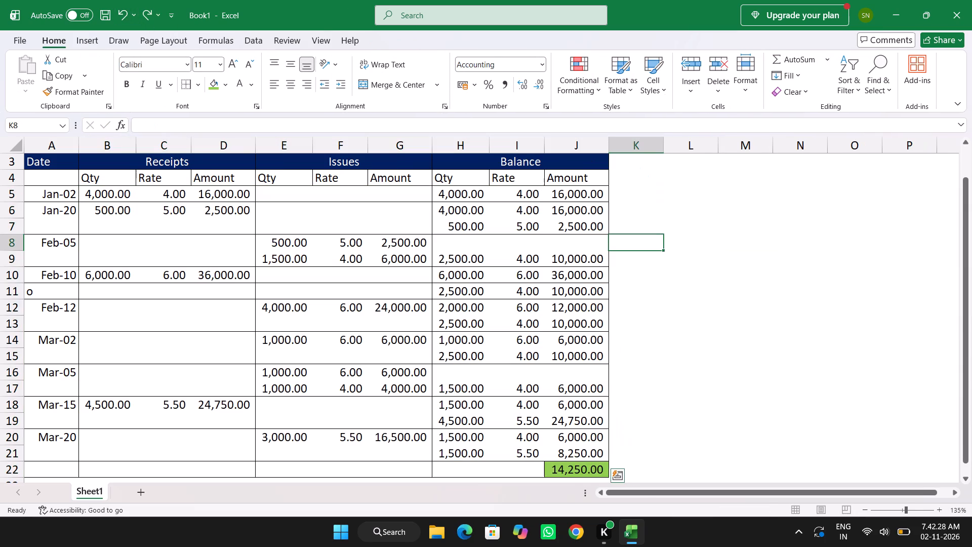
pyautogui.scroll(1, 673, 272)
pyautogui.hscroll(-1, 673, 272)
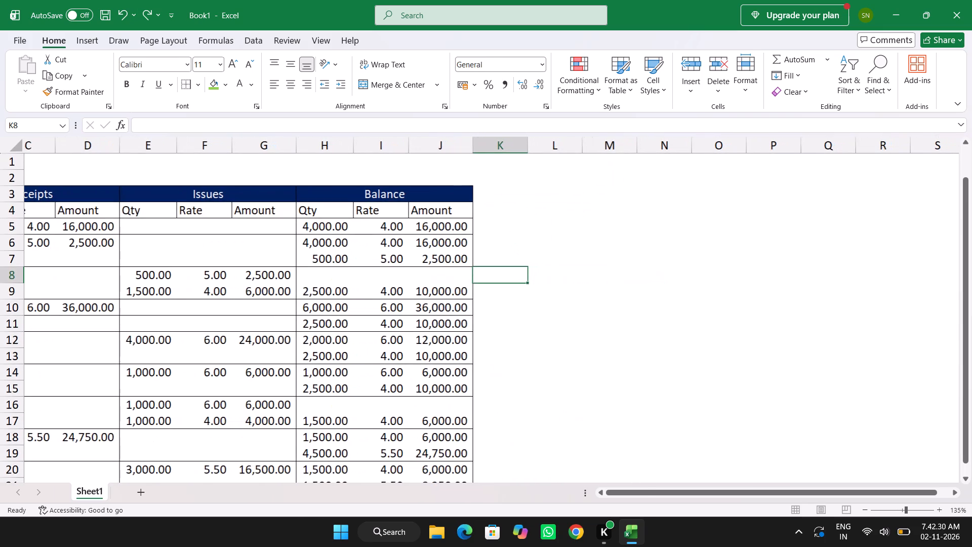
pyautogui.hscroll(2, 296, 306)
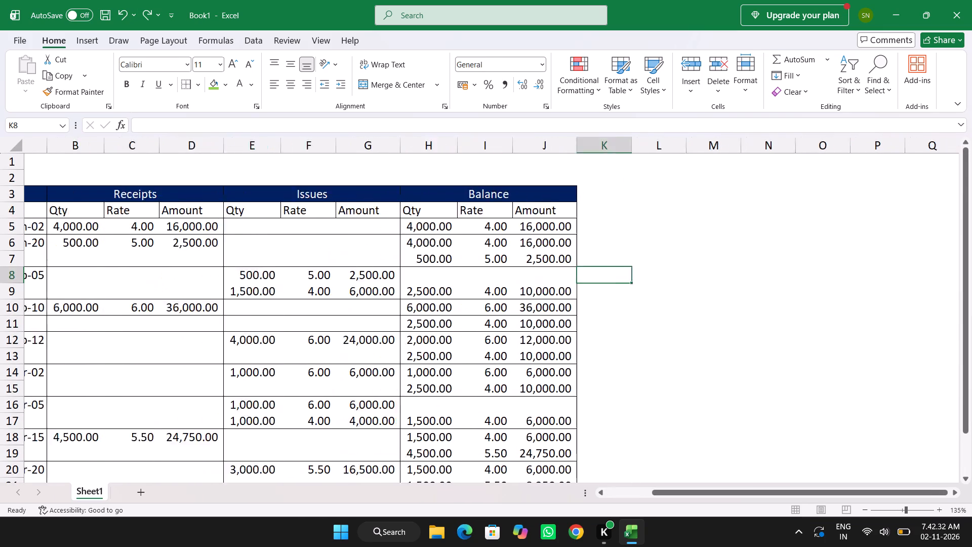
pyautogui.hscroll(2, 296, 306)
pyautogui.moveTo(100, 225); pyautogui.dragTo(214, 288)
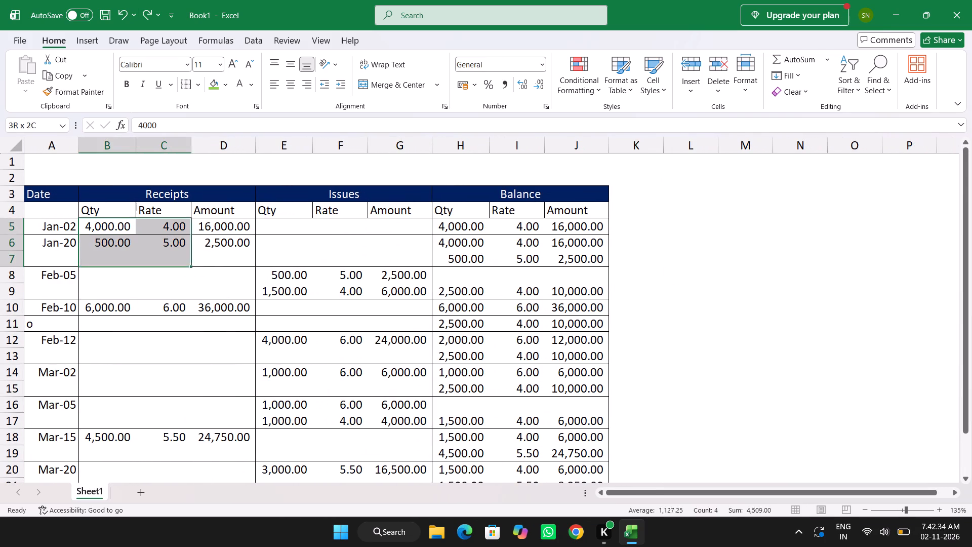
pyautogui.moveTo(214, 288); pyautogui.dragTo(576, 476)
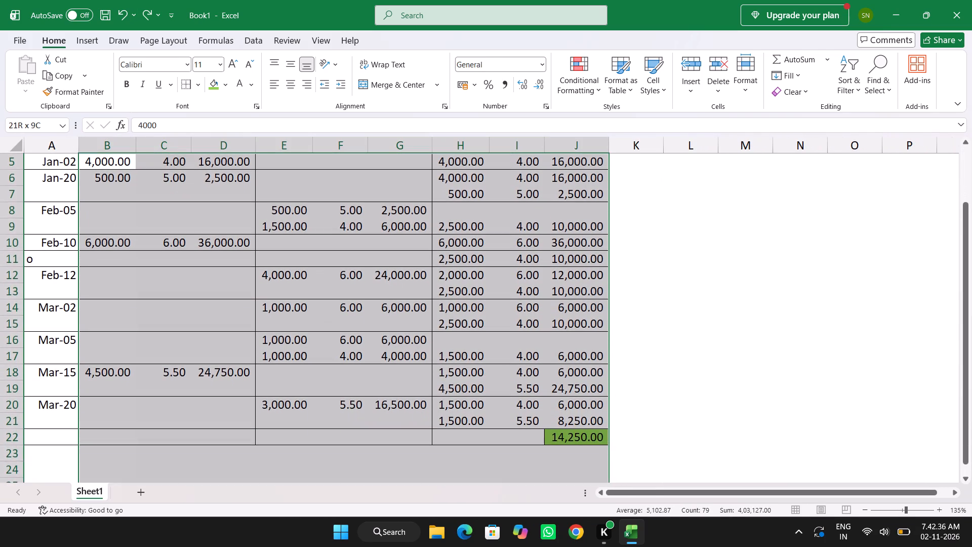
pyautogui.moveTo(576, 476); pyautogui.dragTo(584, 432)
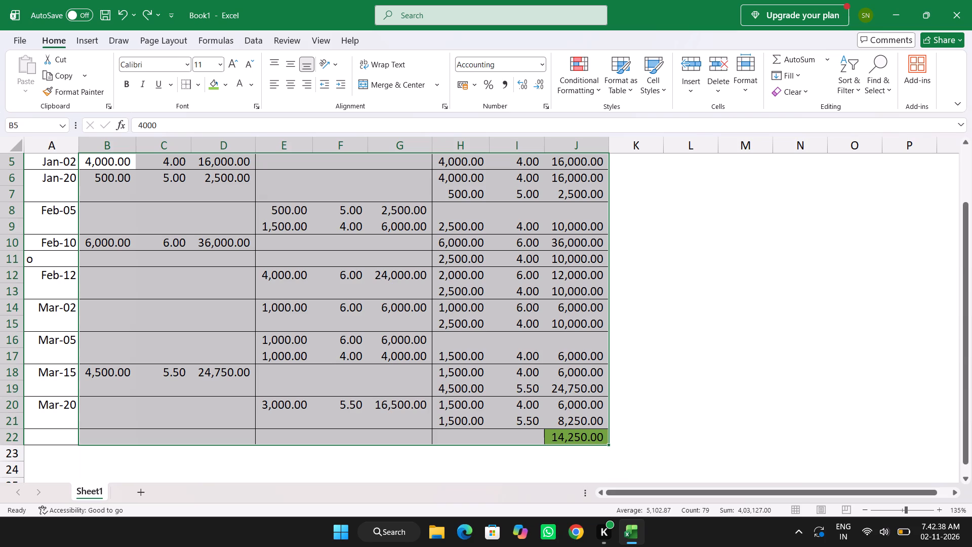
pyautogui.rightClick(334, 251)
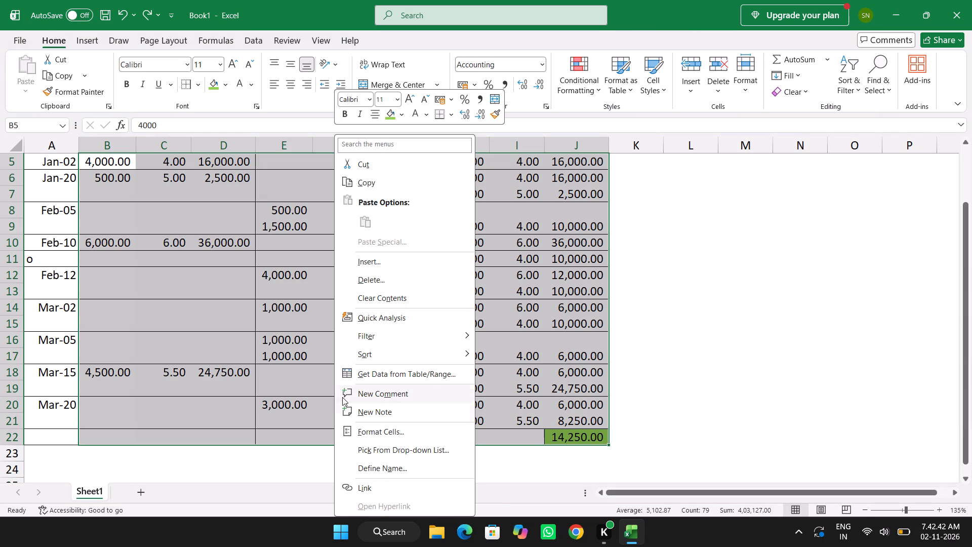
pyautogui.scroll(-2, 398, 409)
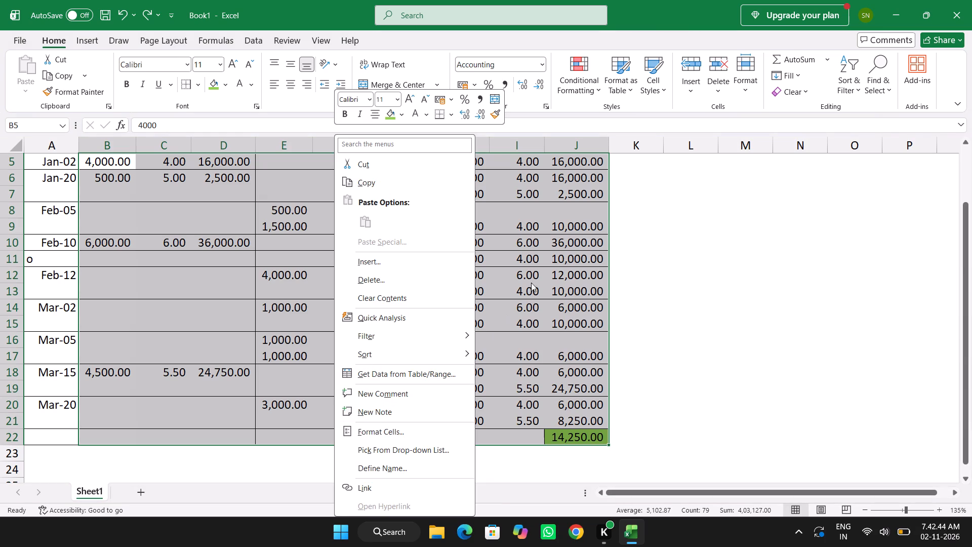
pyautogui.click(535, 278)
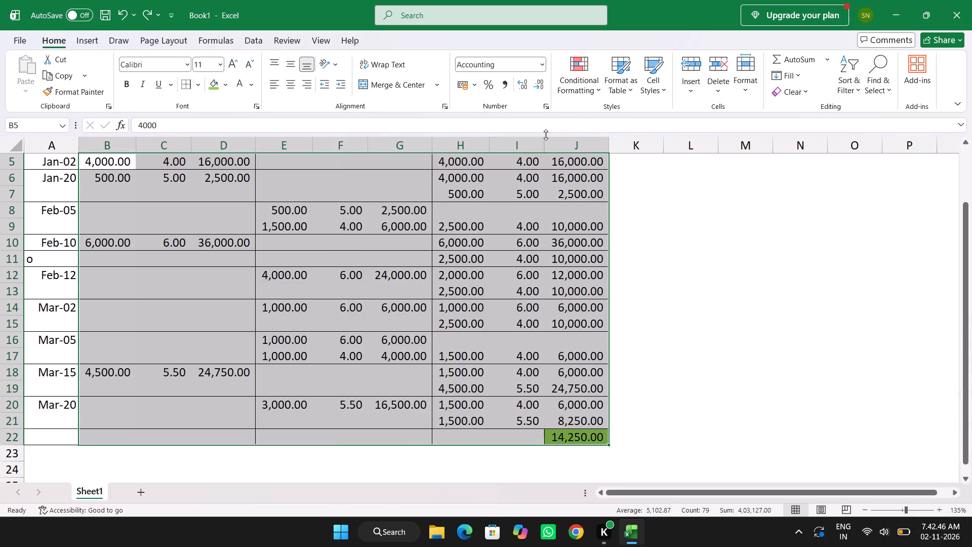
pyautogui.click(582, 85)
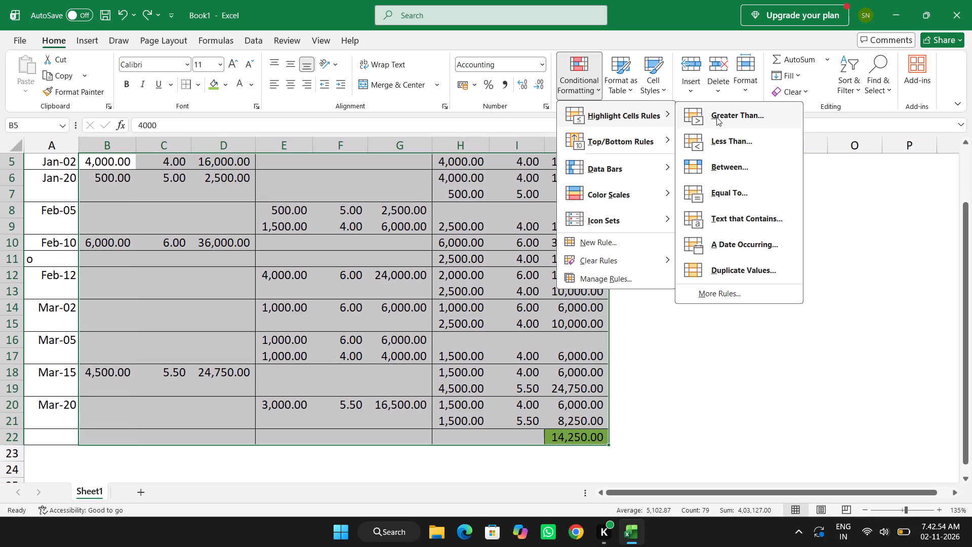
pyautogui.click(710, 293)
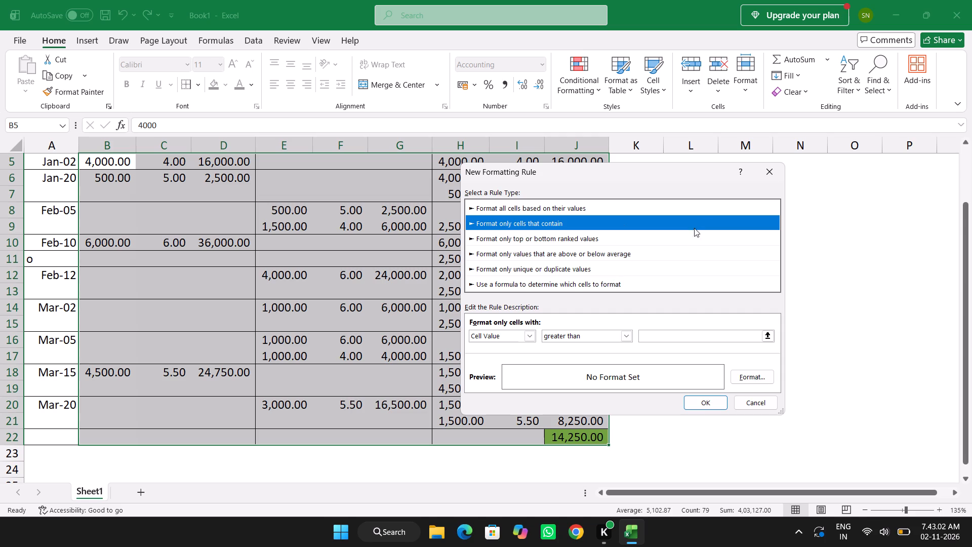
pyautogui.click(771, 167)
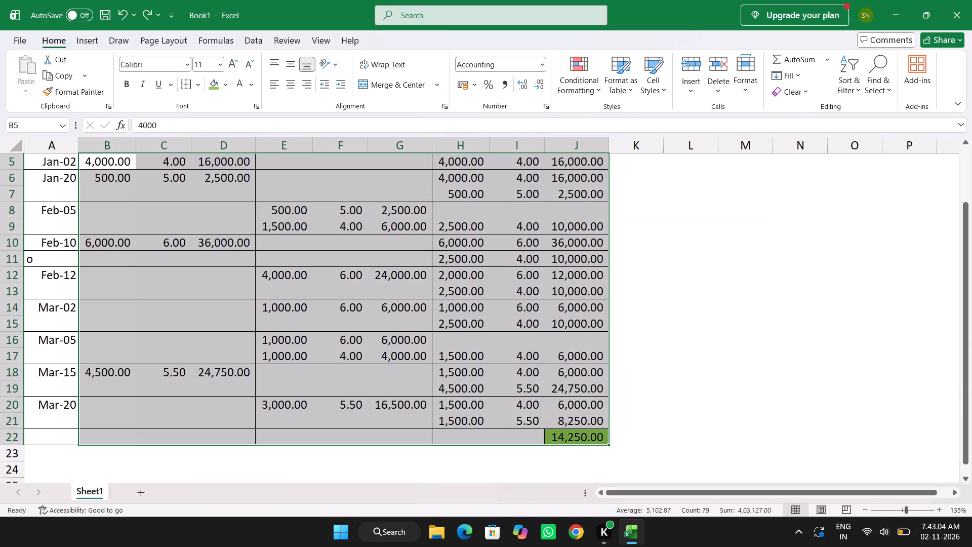
# Examine the number, alignment, font, border, fill and protection settings of B5:J22 in Format Cells without applying changes.
pyautogui.hotkey('ctrl', '1')
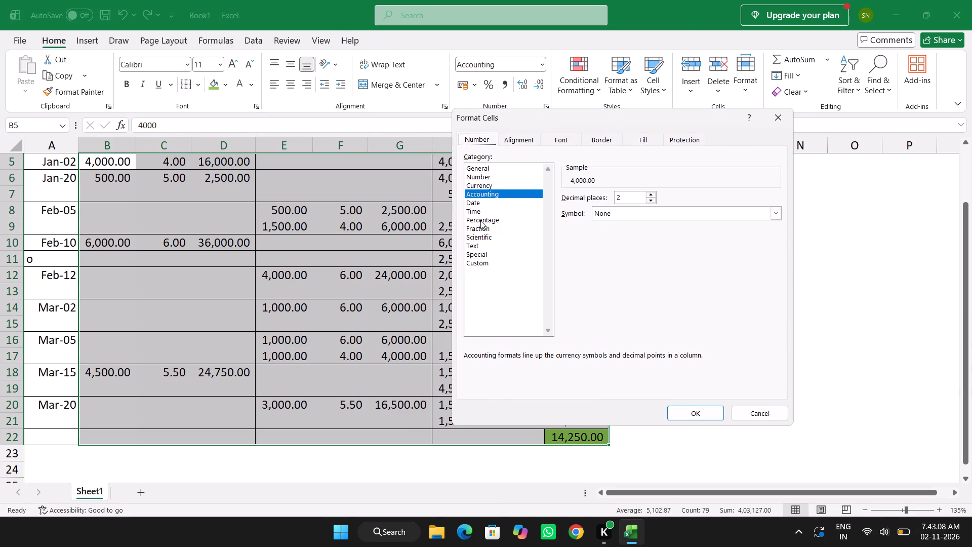
pyautogui.click(482, 206)
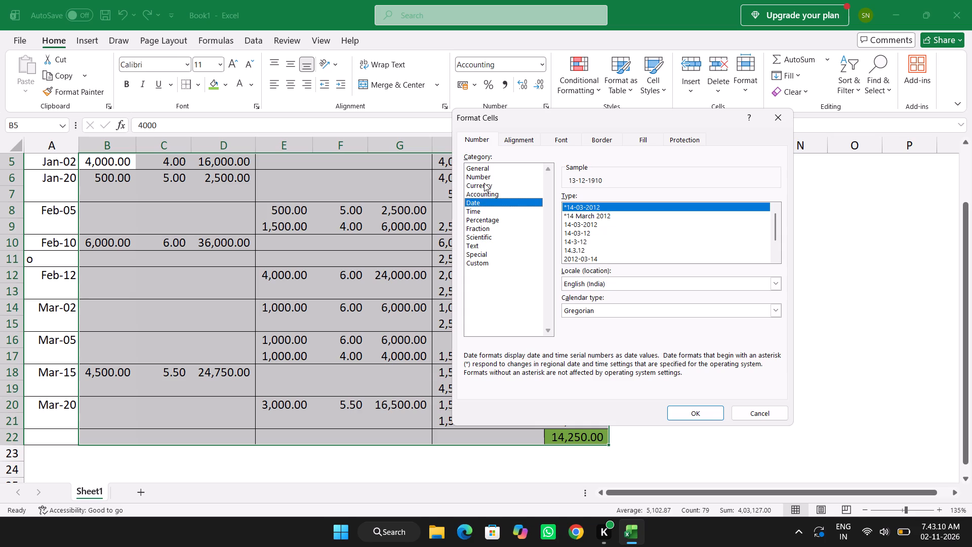
pyautogui.click(483, 177)
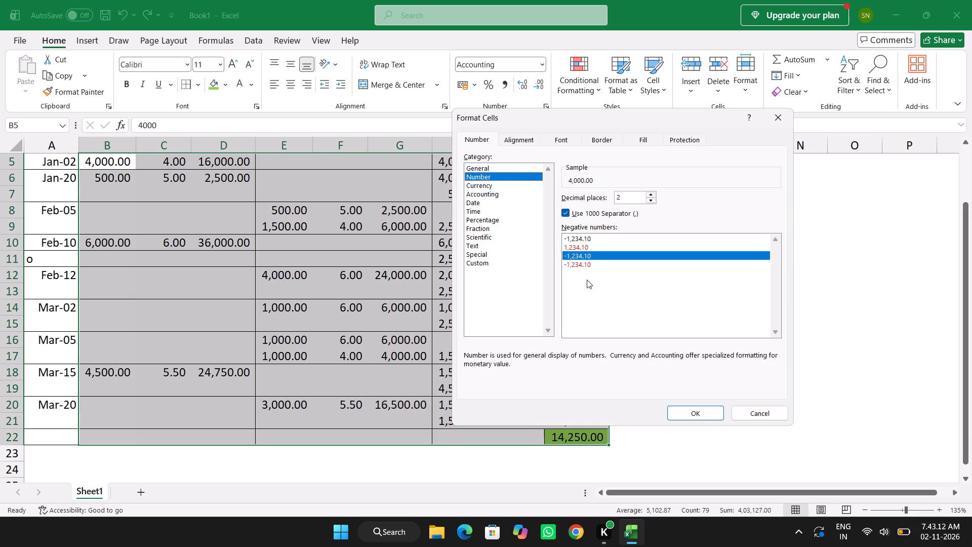
pyautogui.click(530, 141)
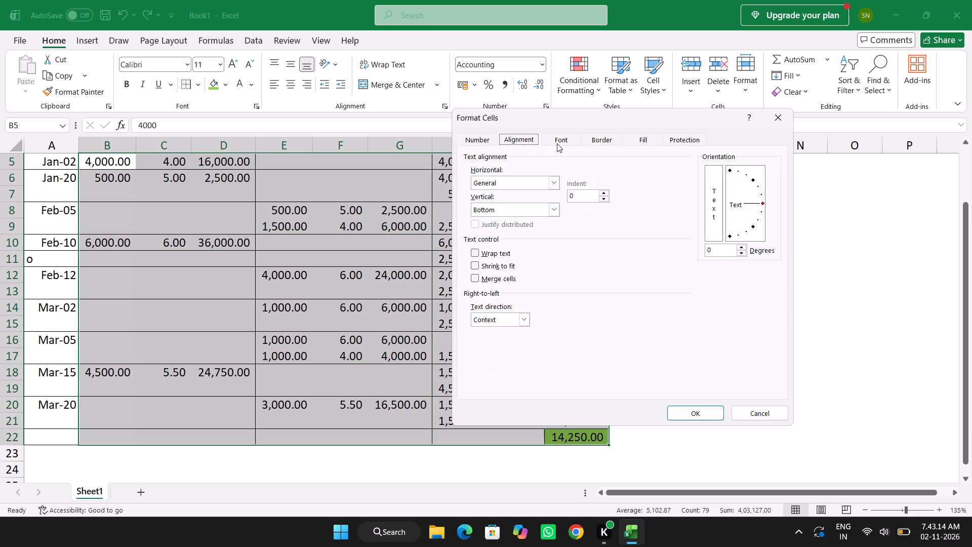
pyautogui.click(558, 143)
pyautogui.click(592, 134)
pyautogui.click(647, 133)
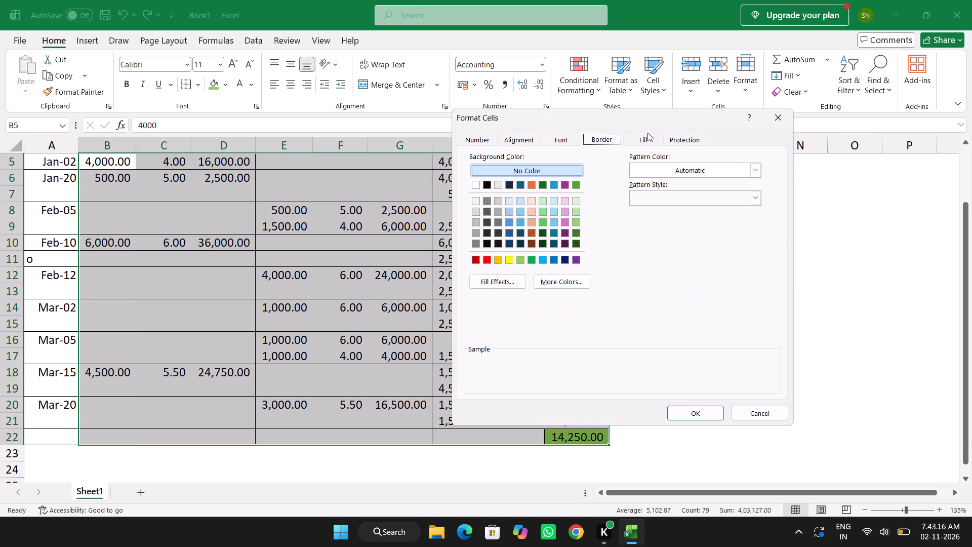
pyautogui.click(672, 138)
pyautogui.click(780, 116)
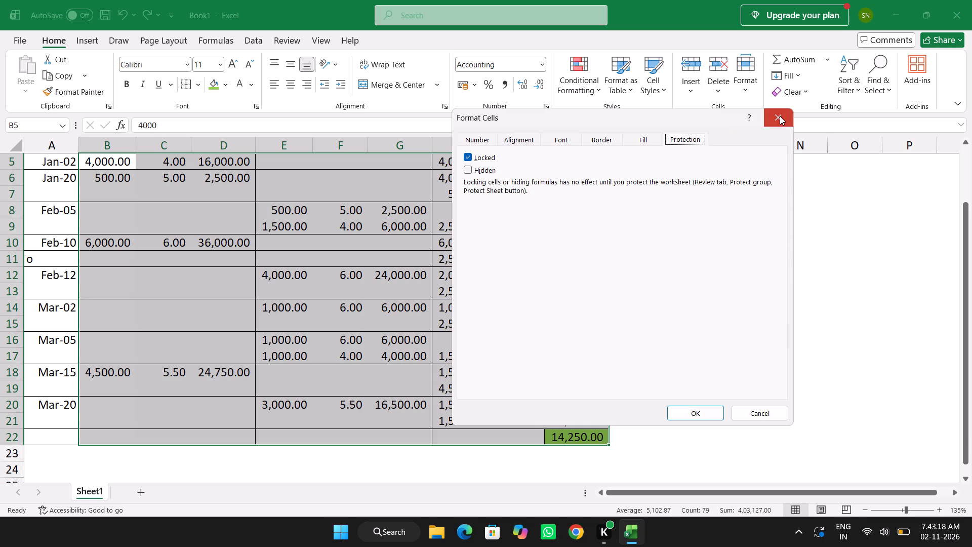
pyautogui.scroll(1, 298, 255)
pyautogui.click(671, 215)
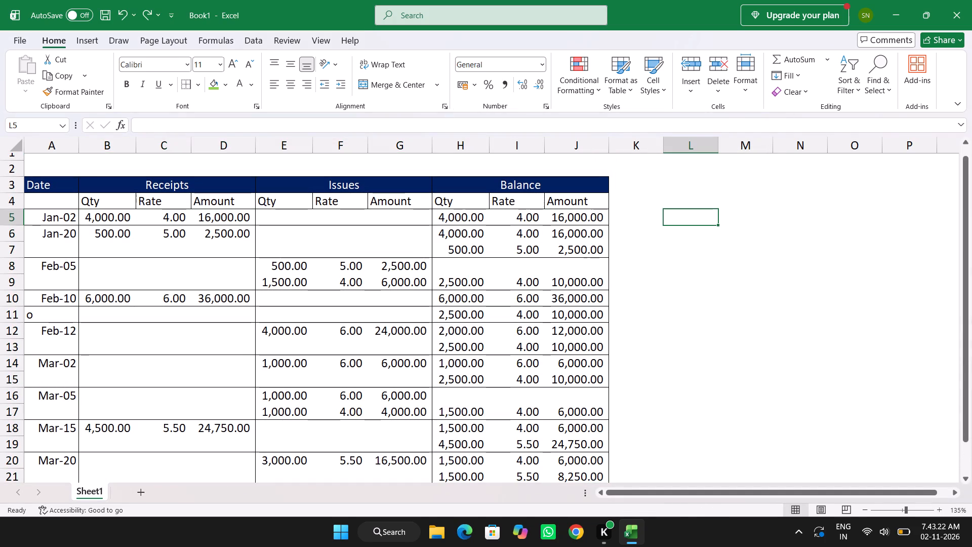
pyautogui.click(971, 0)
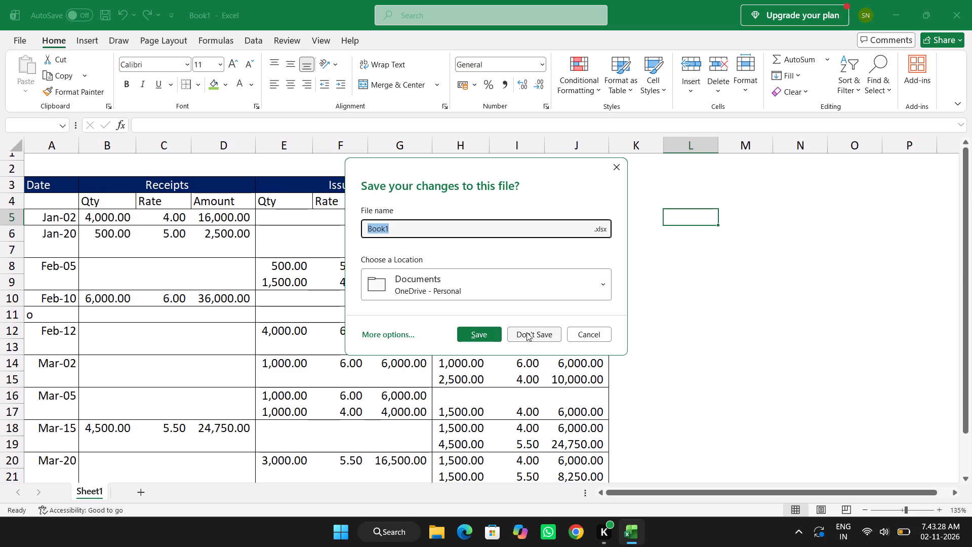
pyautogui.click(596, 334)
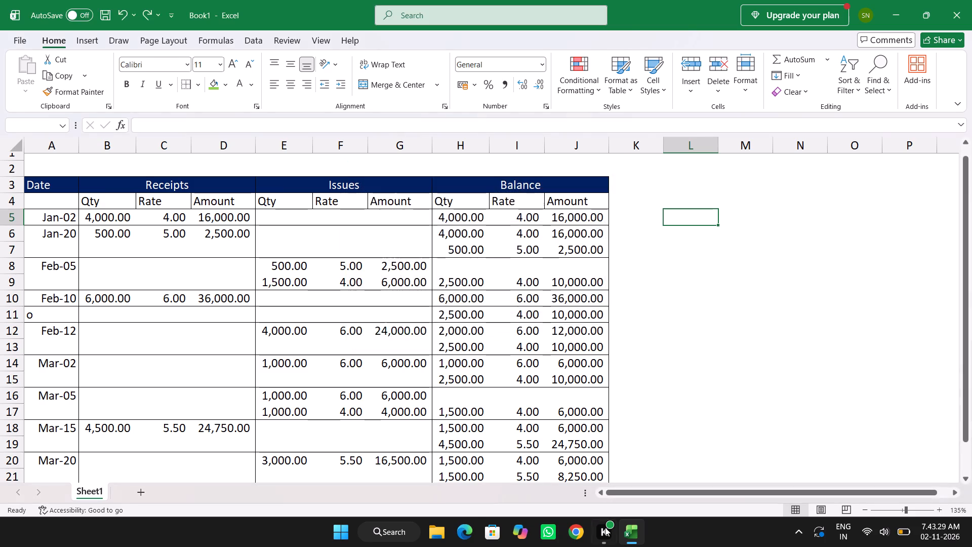